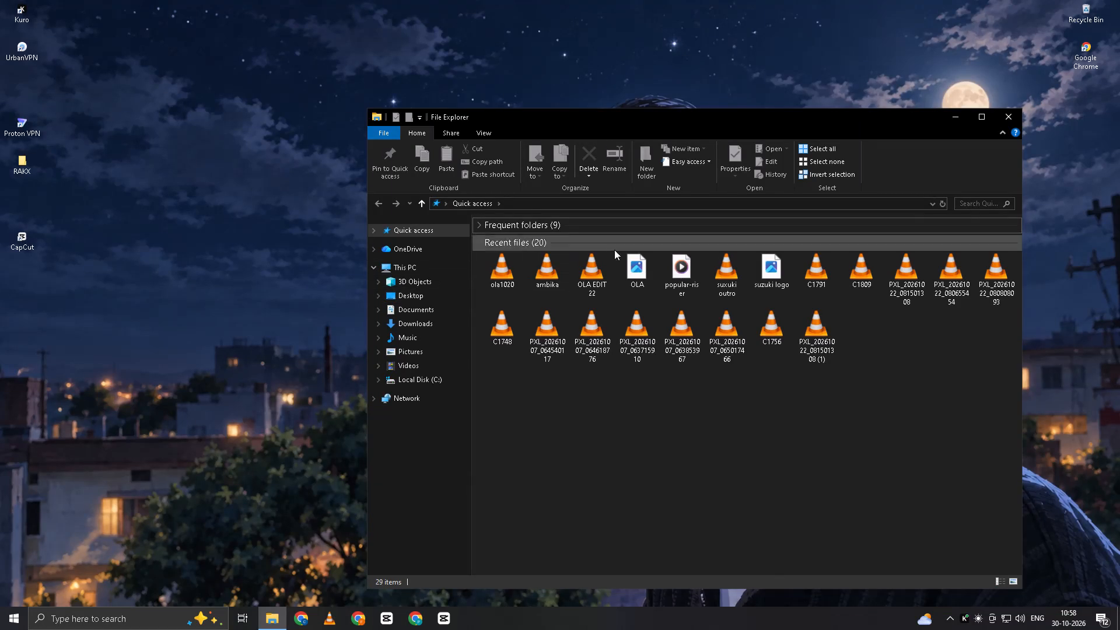
# Delete the six drive-download ZIP archives from the Downloads folder: 20261026T052439Z-1-001 to -004 and 20261027T111956Z-1-001 and -002.
pyautogui.click(409, 321)
pyautogui.scroll(-4, 569, 318)
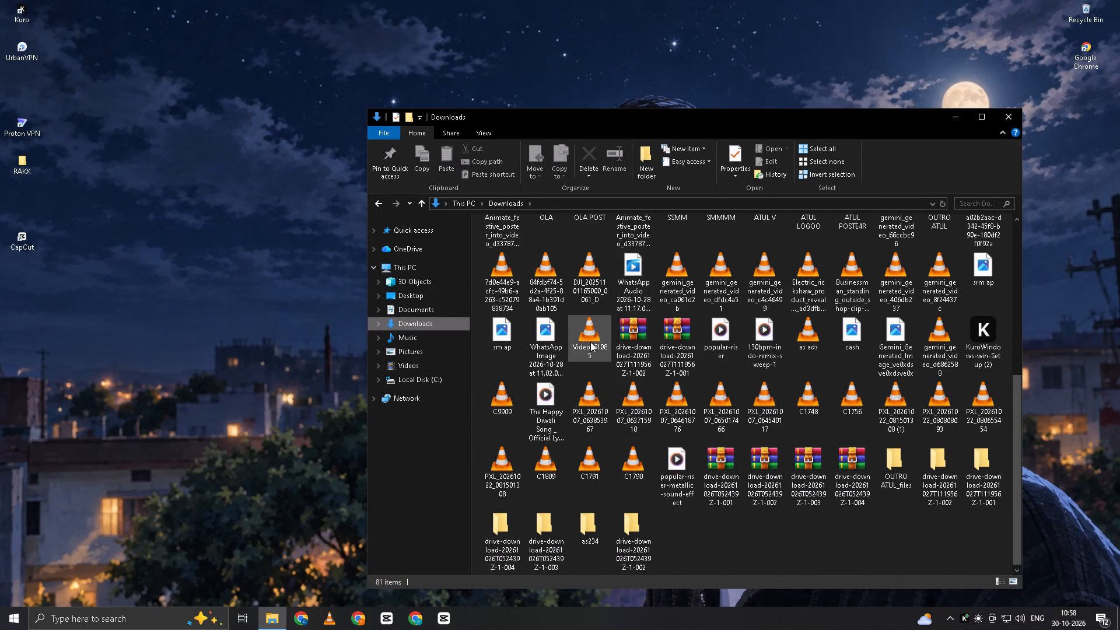
pyautogui.scroll(-7, 627, 363)
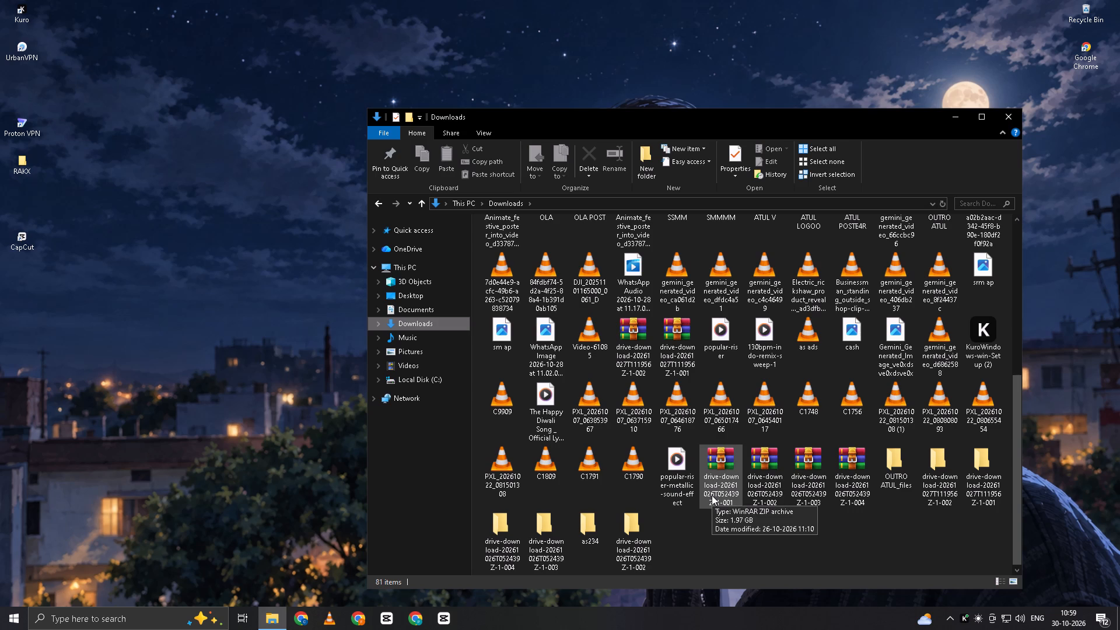
pyautogui.keyDown('ctrl'); pyautogui.click(712, 490); pyautogui.keyUp('ctrl')
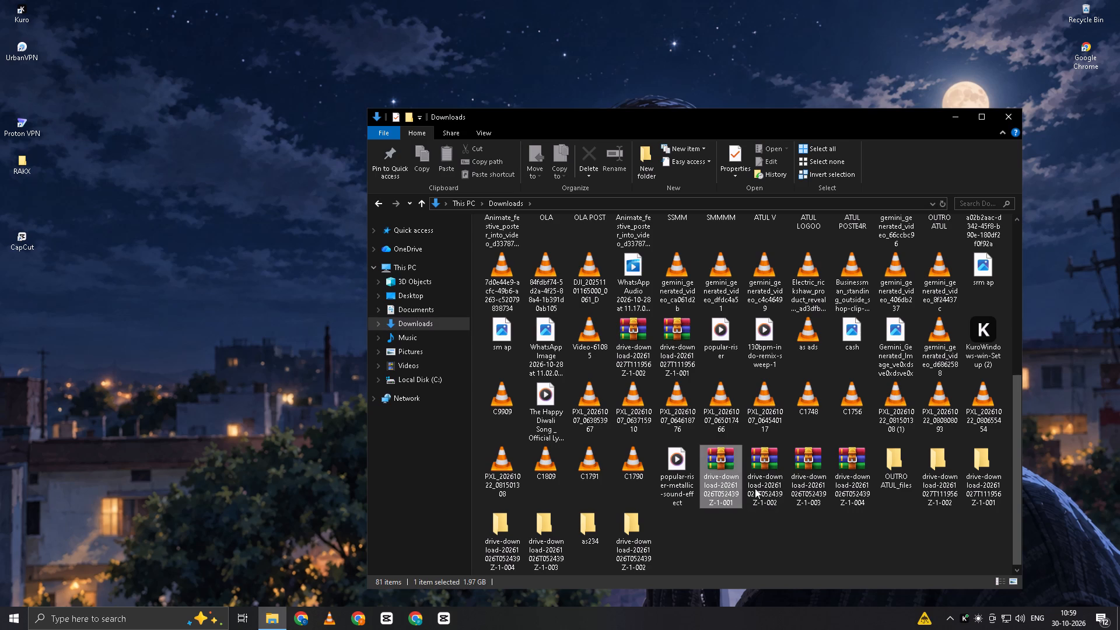
pyautogui.keyDown('ctrl'); pyautogui.click(772, 492); pyautogui.keyUp('ctrl')
pyautogui.keyDown('ctrl'); pyautogui.click(796, 485); pyautogui.keyUp('ctrl')
pyautogui.keyDown('ctrl'); pyautogui.click(843, 482); pyautogui.keyUp('ctrl')
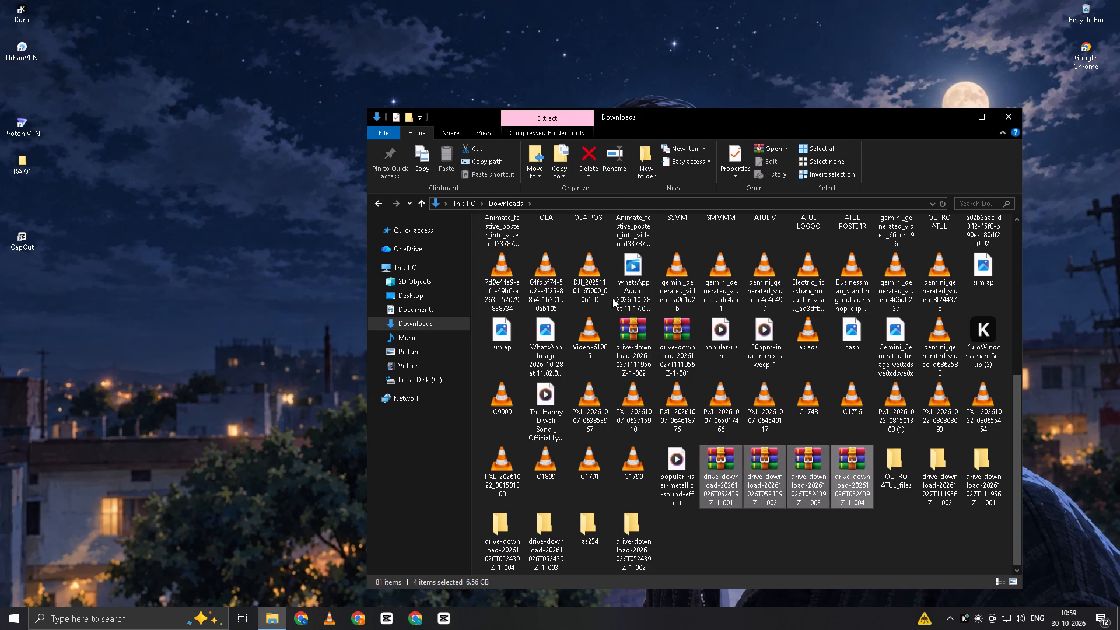
pyautogui.keyDown('ctrl'); pyautogui.click(626, 318); pyautogui.keyUp('ctrl')
pyautogui.keyDown('ctrl'); pyautogui.click(675, 327); pyautogui.keyUp('ctrl')
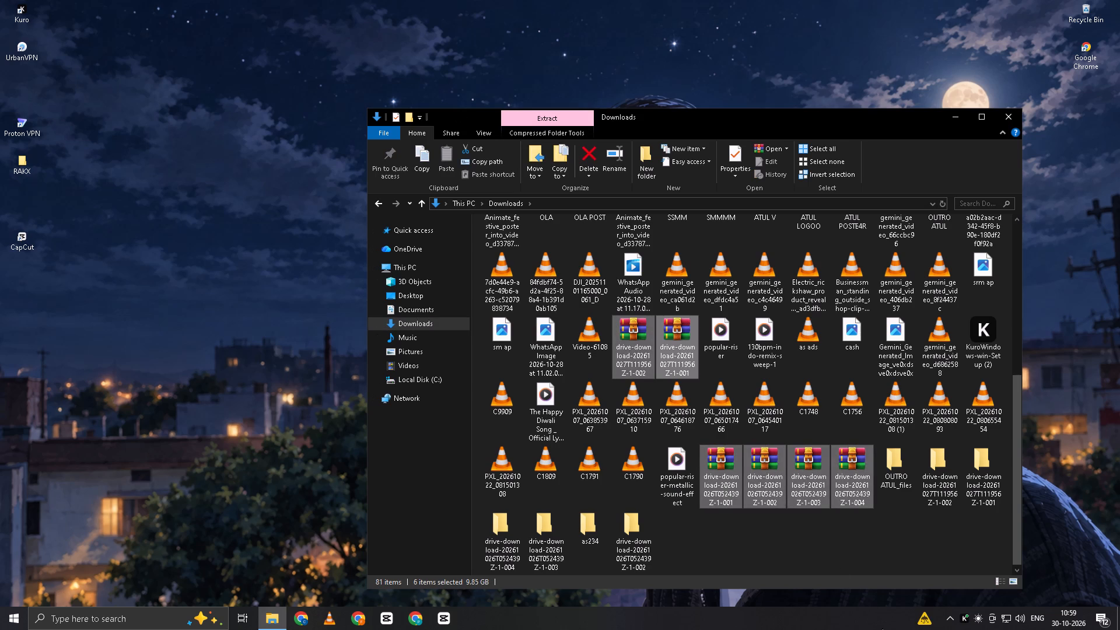
pyautogui.hotkey('ctrl', 'd')
# Look through the remaining files and folders in Downloads.
pyautogui.scroll(5, 523, 337)
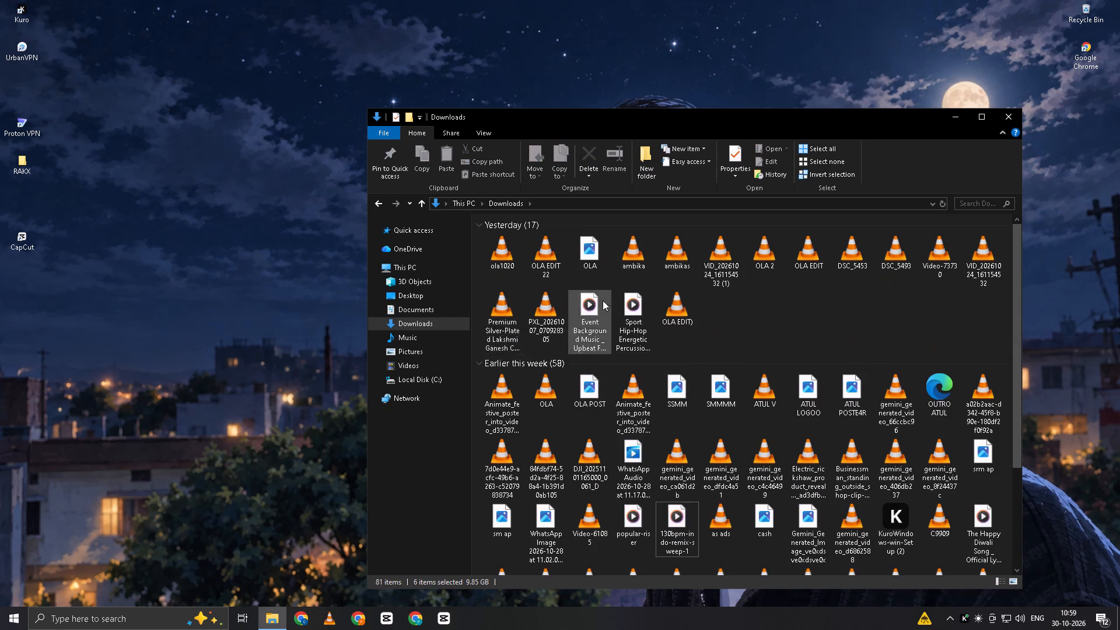
pyautogui.scroll(1, 605, 299)
pyautogui.scroll(-5, 607, 314)
pyautogui.scroll(-6, 623, 436)
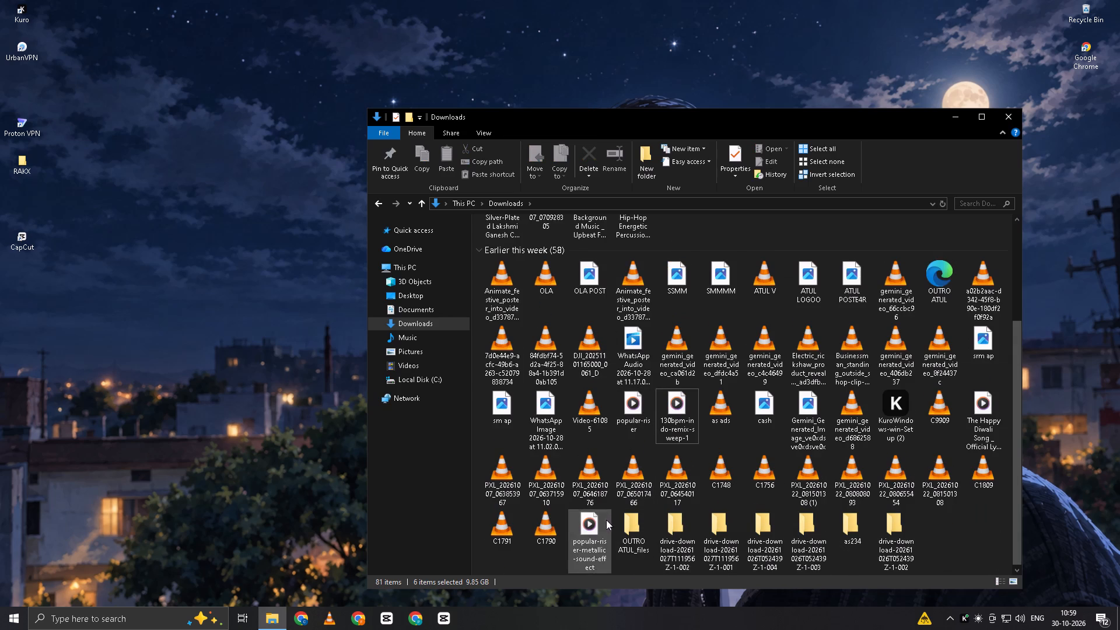
pyautogui.scroll(5, 603, 428)
pyautogui.scroll(-6, 603, 429)
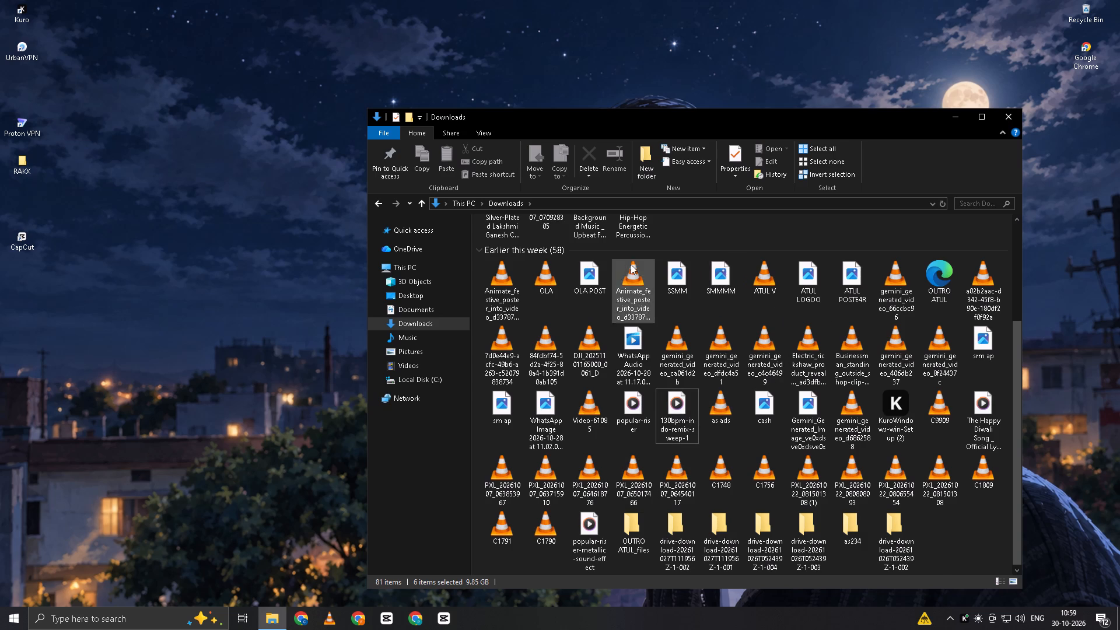
pyautogui.scroll(5, 611, 286)
pyautogui.scroll(-8, 602, 297)
pyautogui.scroll(7, 600, 304)
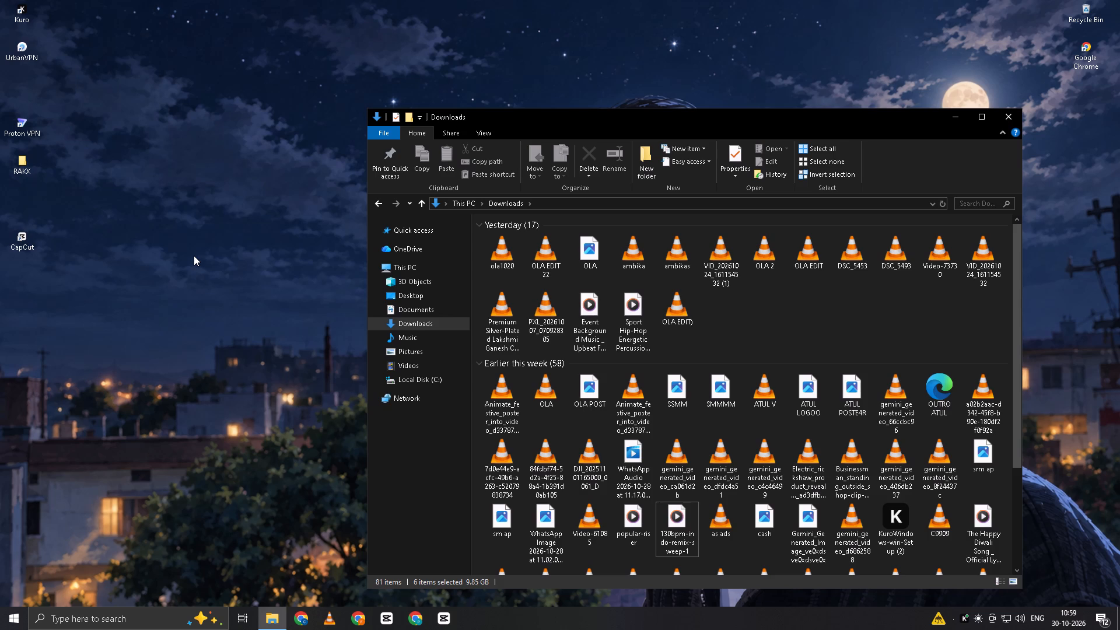
# Switch to Chrome and open the Freekit Media work site.
pyautogui.click(423, 622)
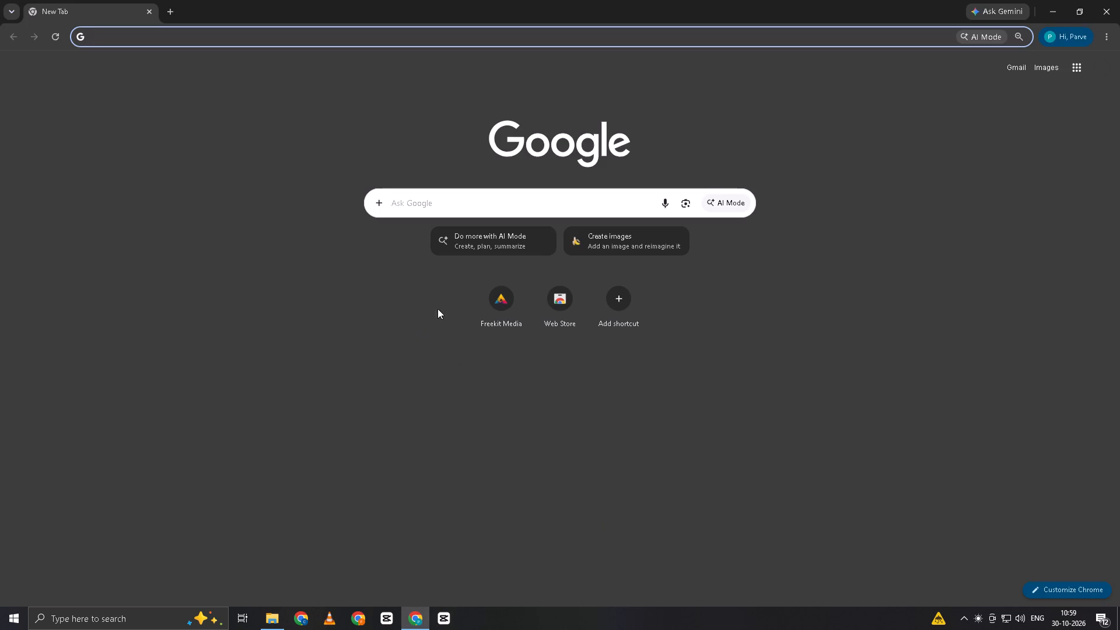
pyautogui.click(494, 296)
pyautogui.click(497, 302)
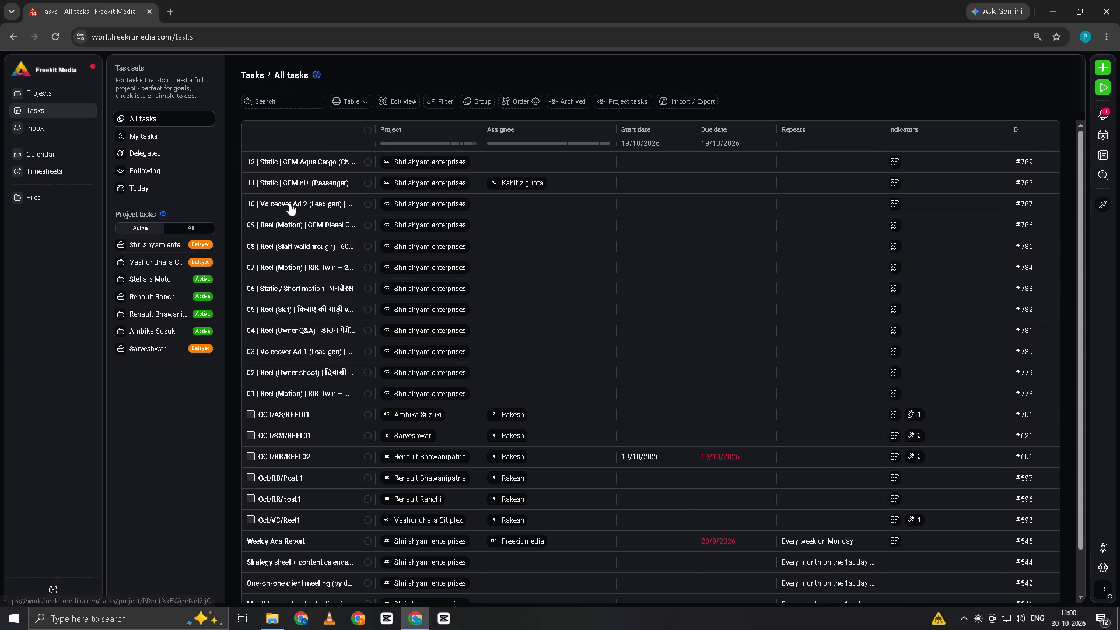
# Check the task boards of the Stellars Moto and Renault Ranchi projects.
pyautogui.click(180, 283)
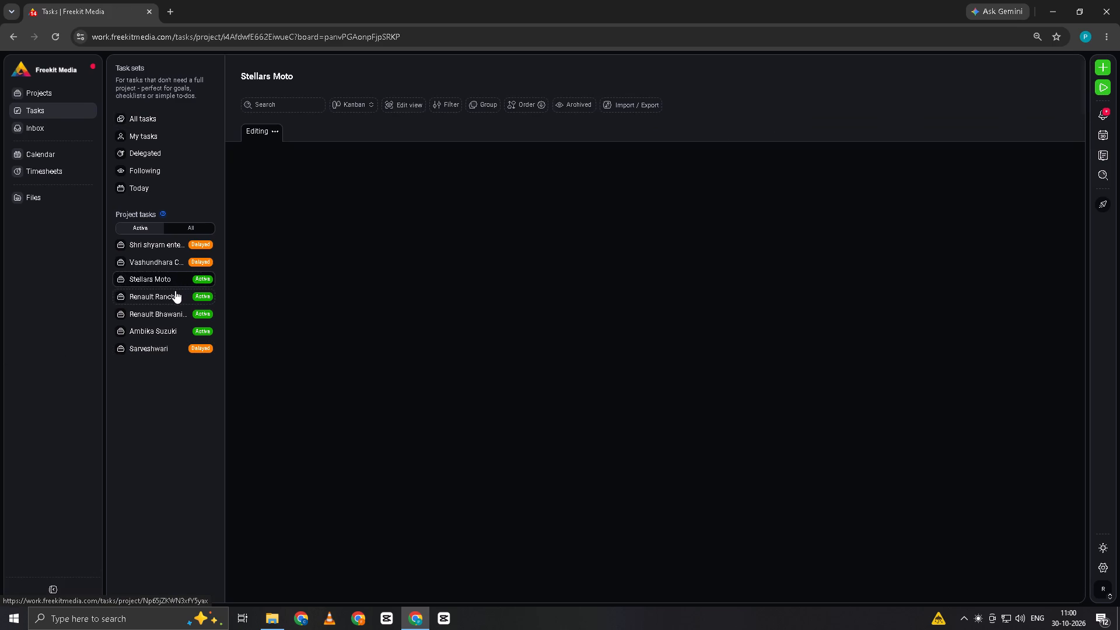
pyautogui.click(175, 291)
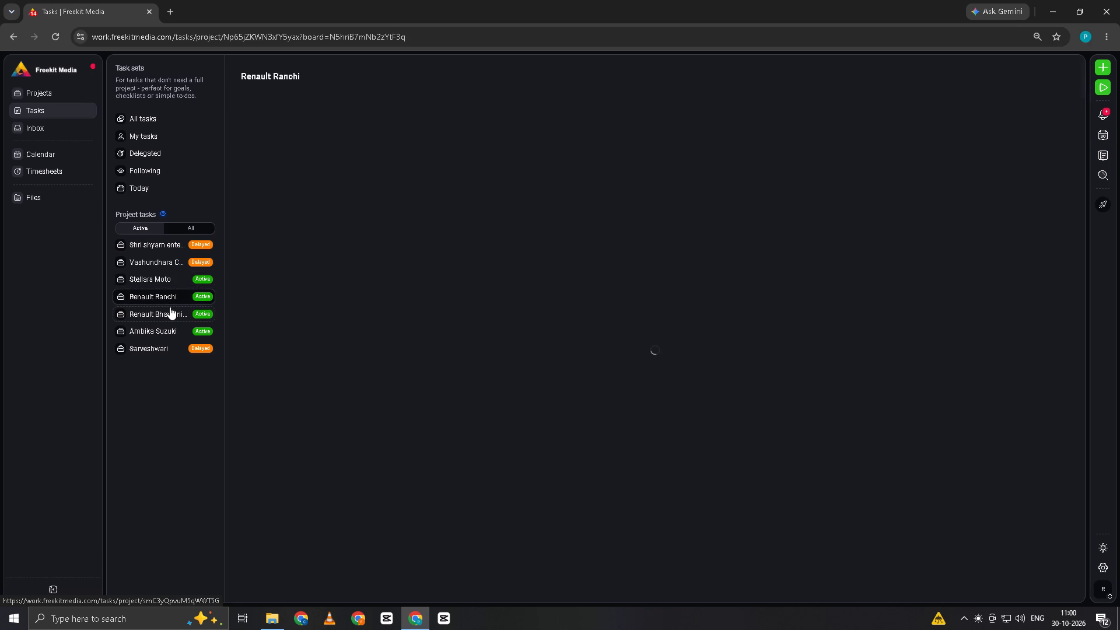
# Open the OCT/RB/REEL02 task in the Renault Bhawanipatna project and read its script, captions and details.
pyautogui.click(170, 307)
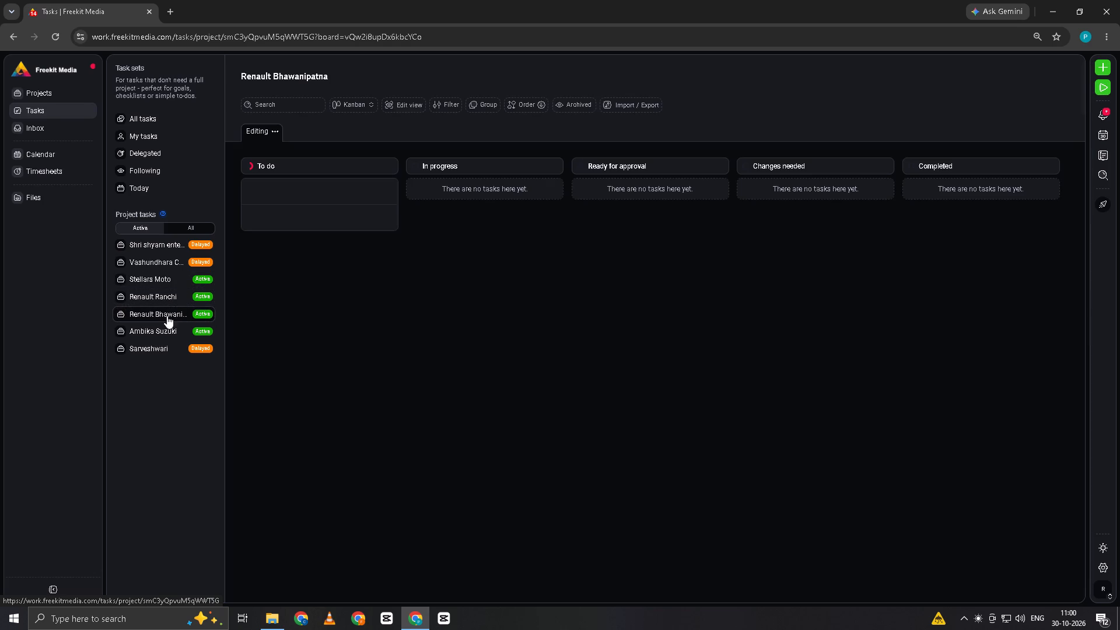
pyautogui.click(341, 254)
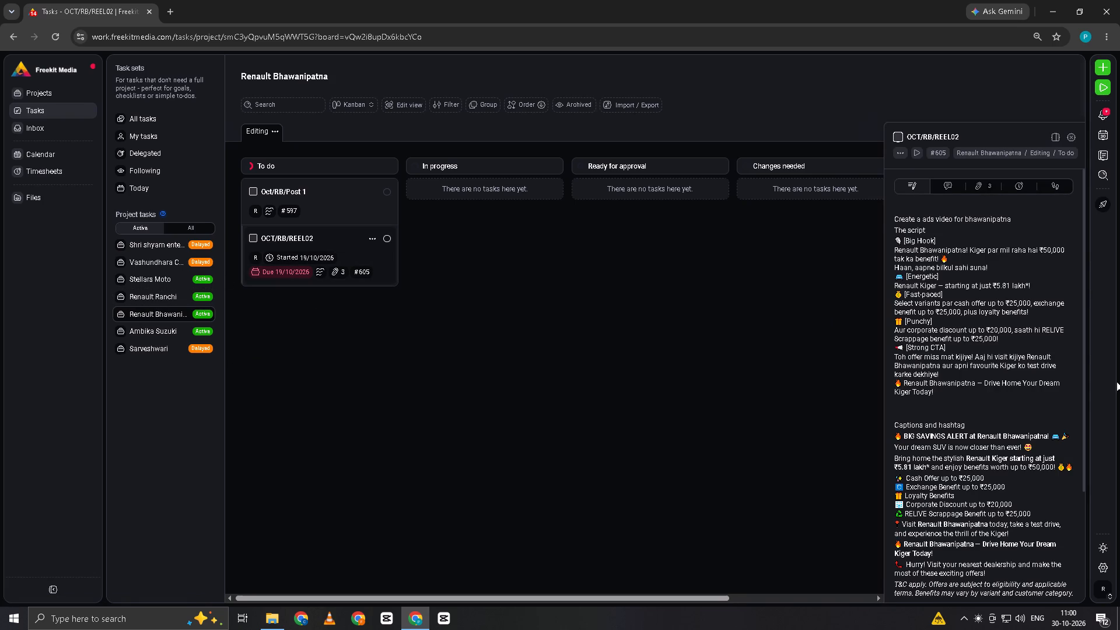
pyautogui.scroll(-10, 1018, 390)
pyautogui.scroll(6, 979, 398)
pyautogui.scroll(-7, 977, 404)
pyautogui.scroll(6, 969, 415)
# Open the OCT/AS/REEL01 task in the Ambika Suzuki project and read its reel script.
pyautogui.click(155, 331)
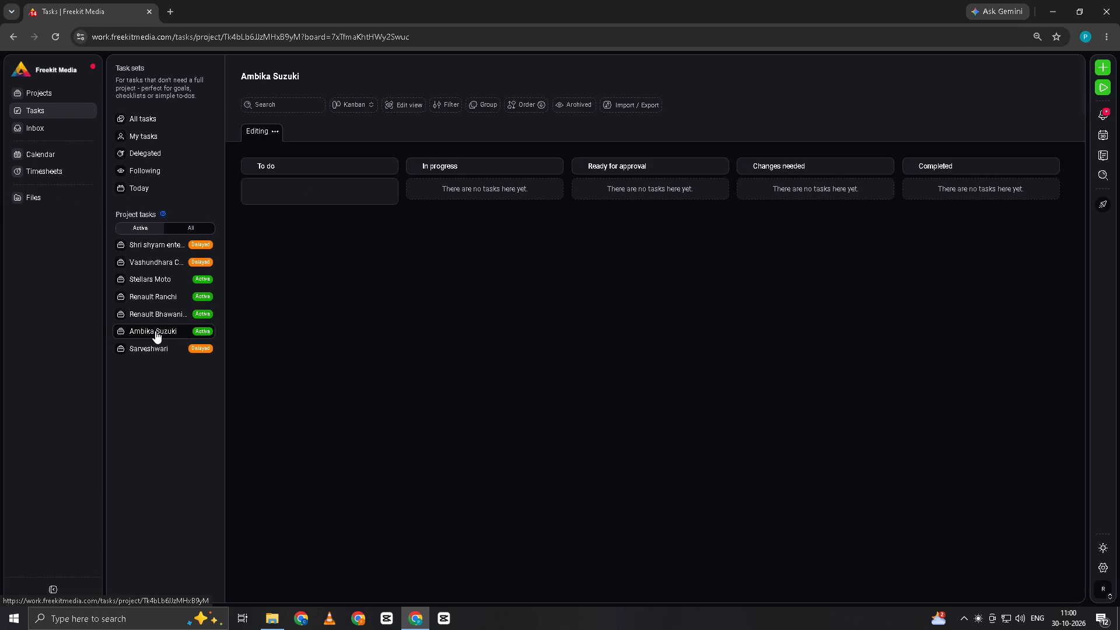
pyautogui.click(353, 195)
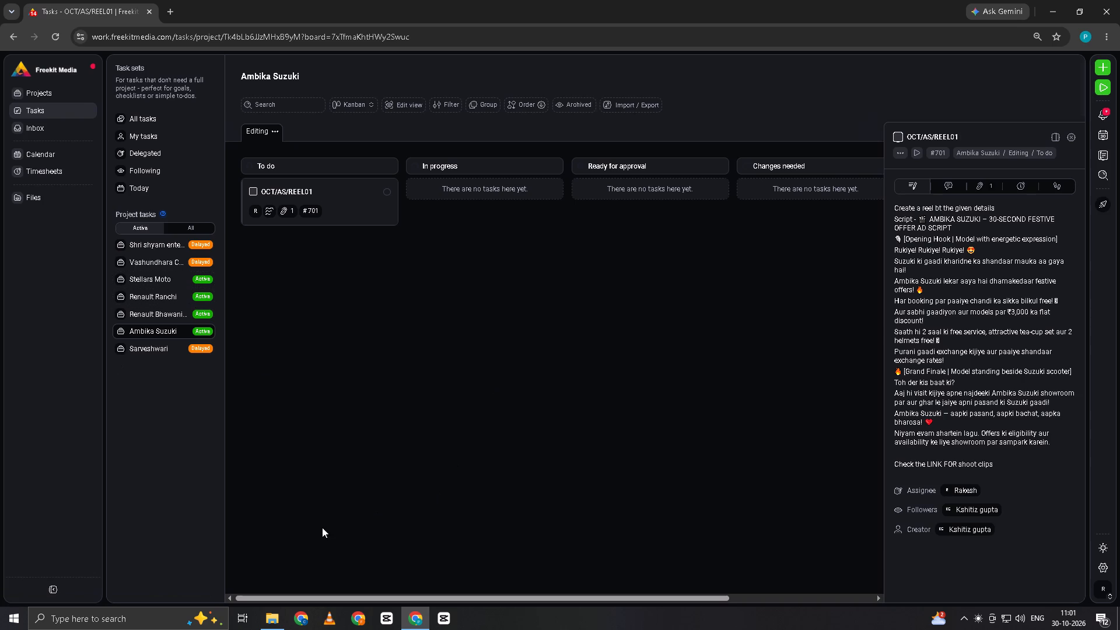
# Switch to File Explorer, find the "as ads" video in Downloads and play it in VLC, dismissing the update offer.
pyautogui.click(275, 621)
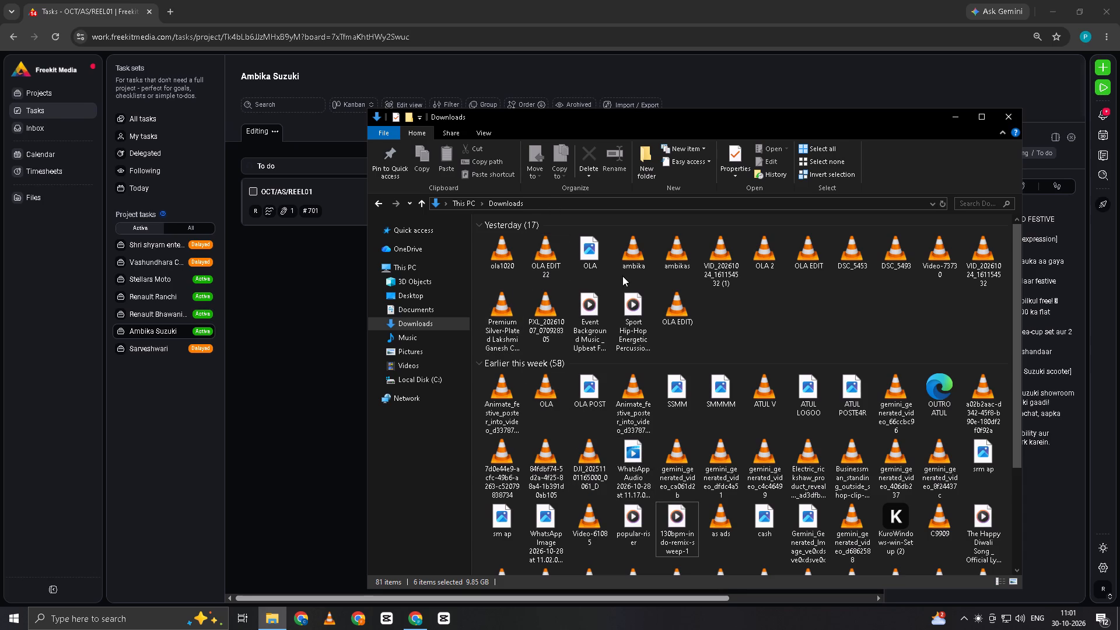
pyautogui.scroll(-6, 649, 395)
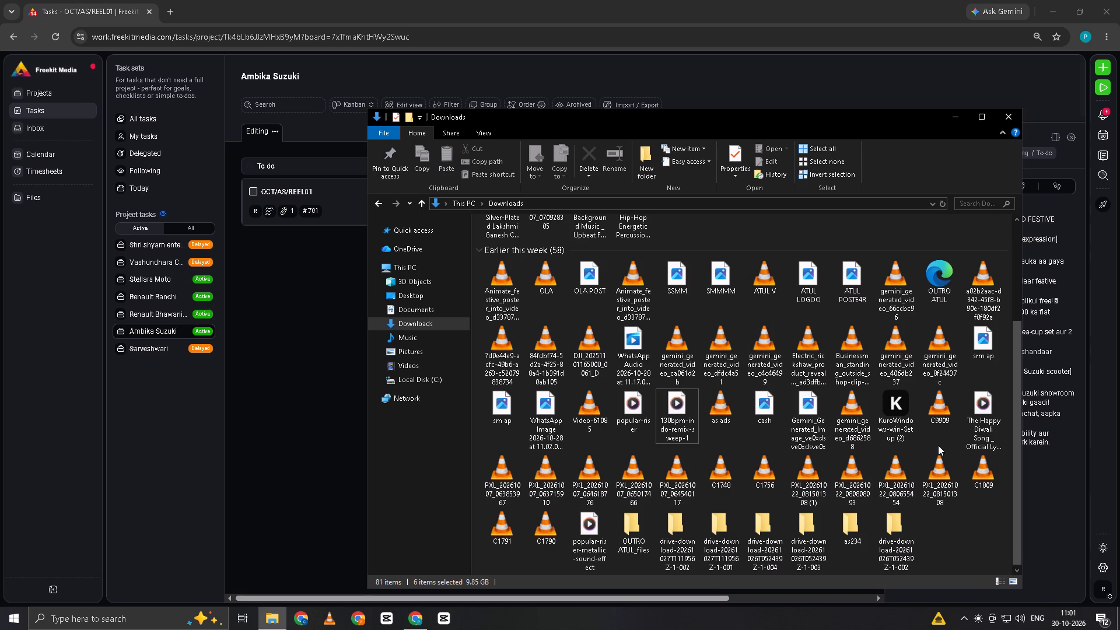
pyautogui.scroll(-3, 769, 474)
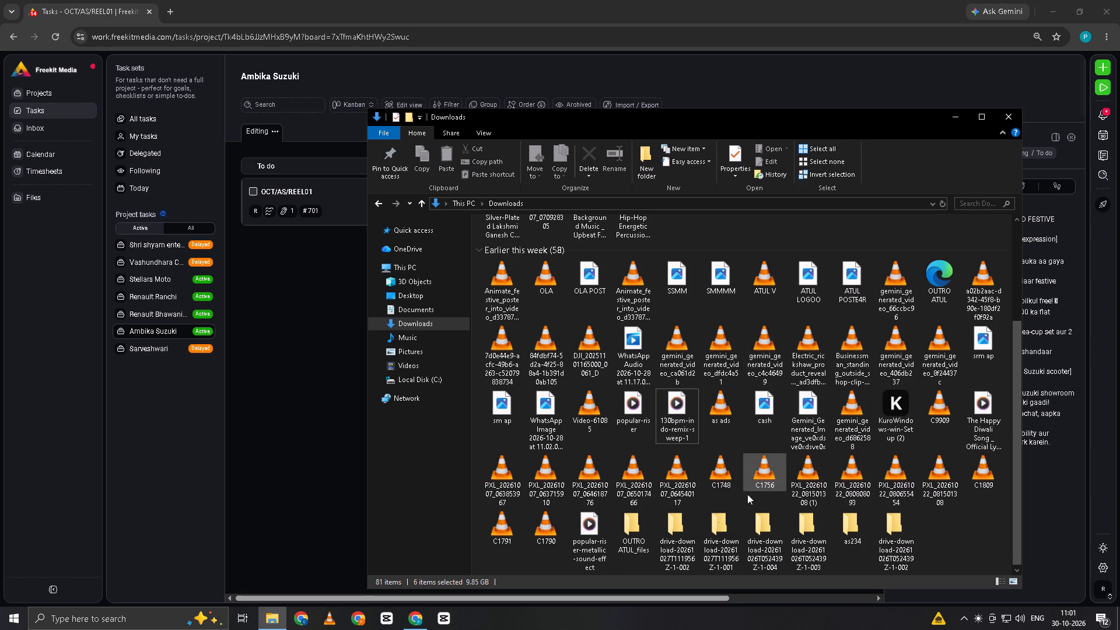
pyautogui.scroll(-1, 747, 494)
pyautogui.scroll(-2, 387, 629)
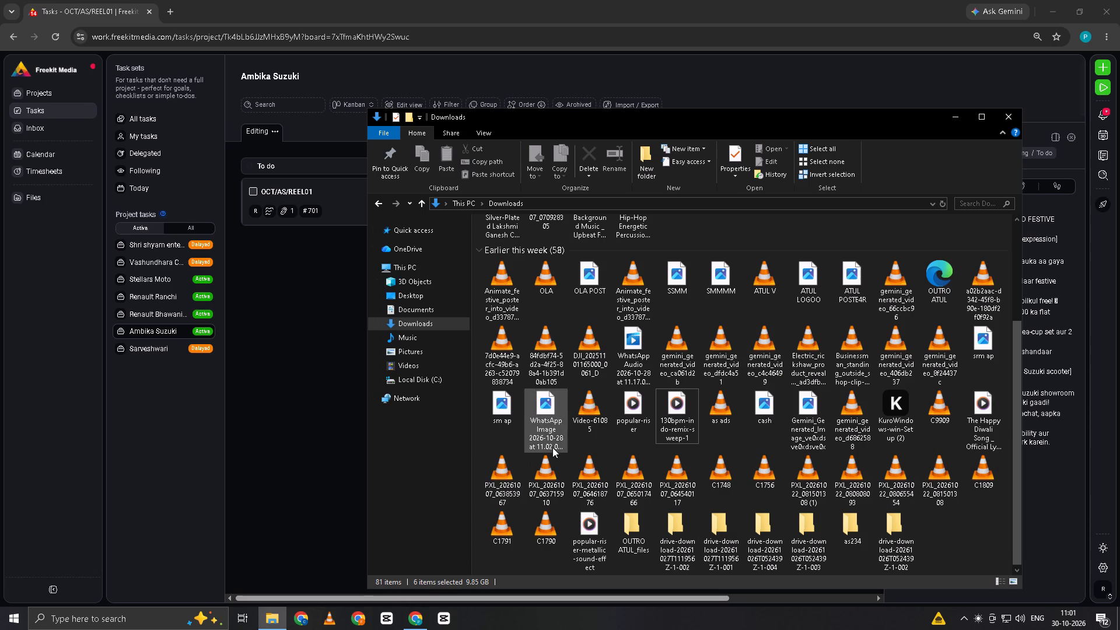
pyautogui.scroll(-4, 617, 519)
pyautogui.scroll(5, 602, 536)
pyautogui.scroll(-7, 602, 536)
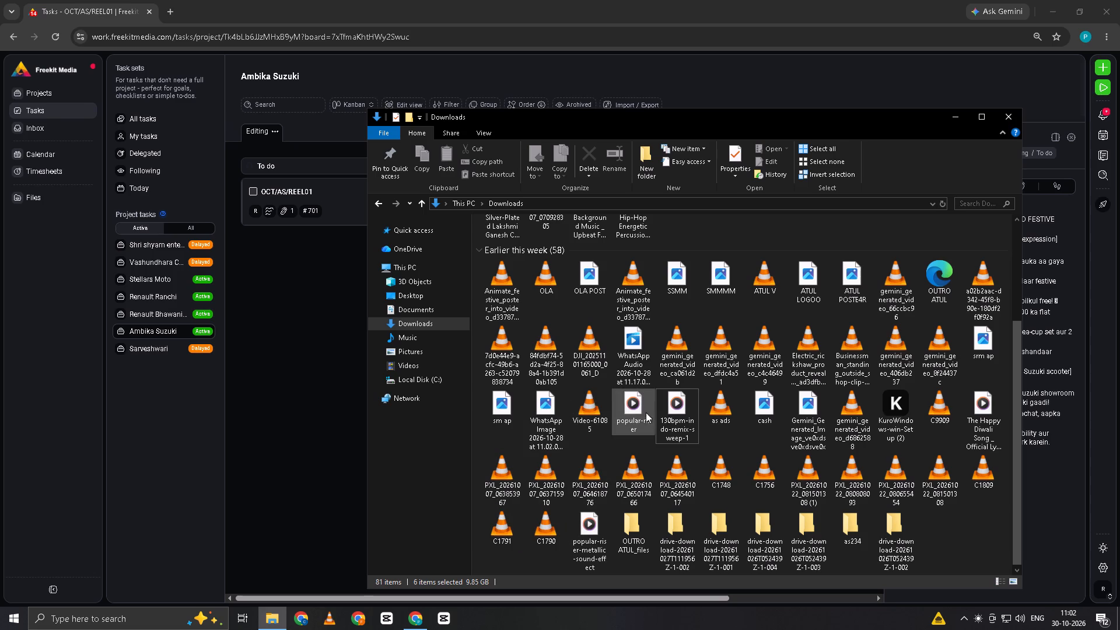
pyautogui.doubleClick(727, 411)
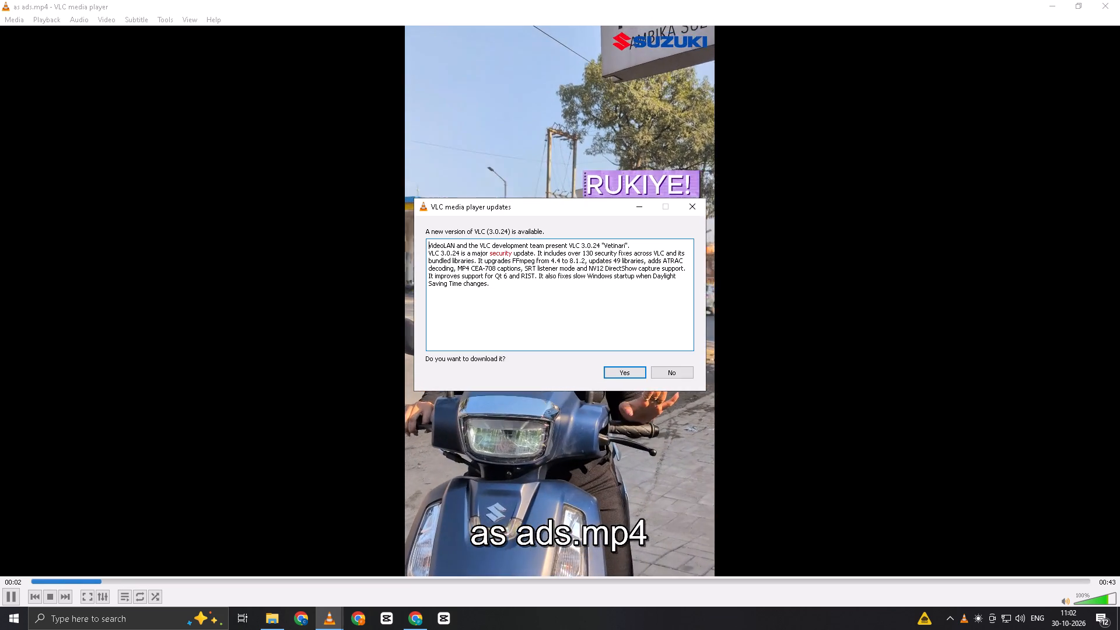
pyautogui.click(688, 201)
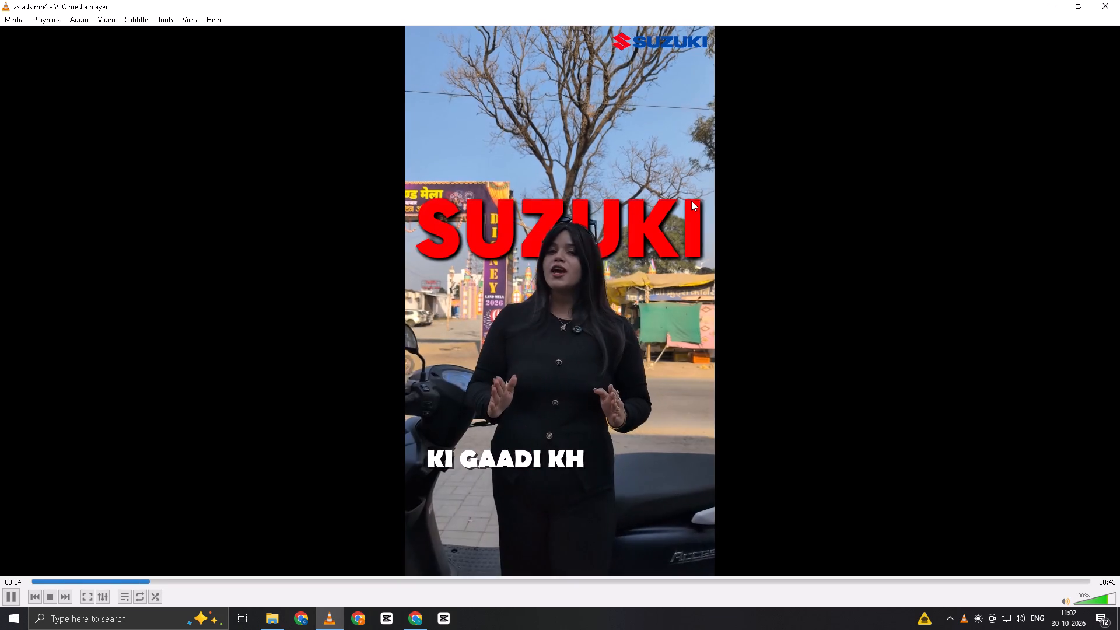
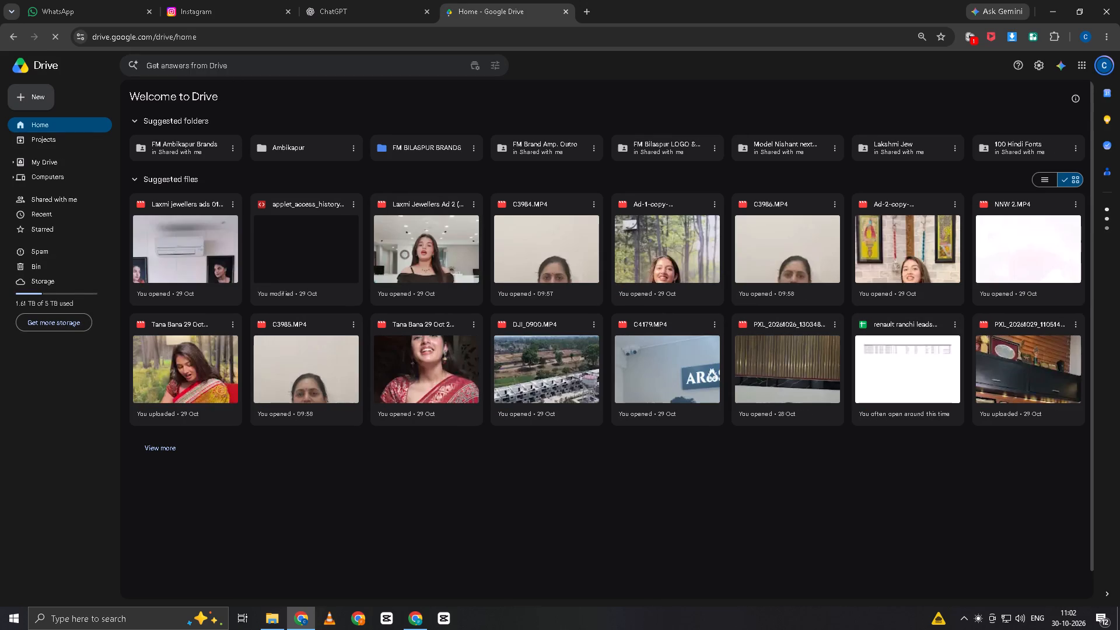
# Search Google Drive for "rakesh" and open the "rakesh edt" folder.
pyautogui.click(218, 66)
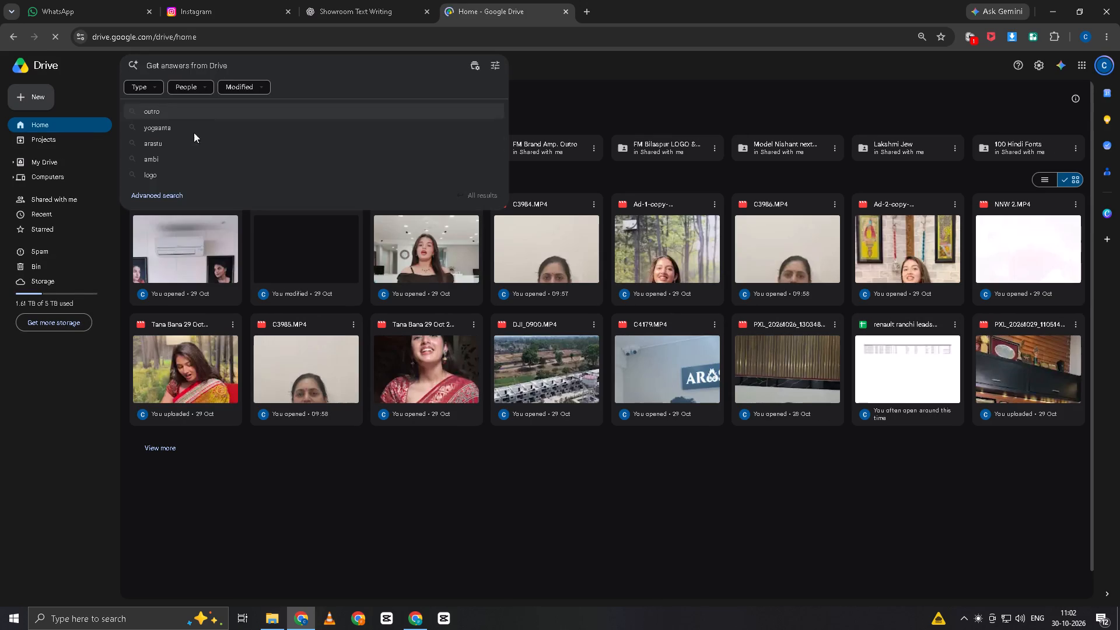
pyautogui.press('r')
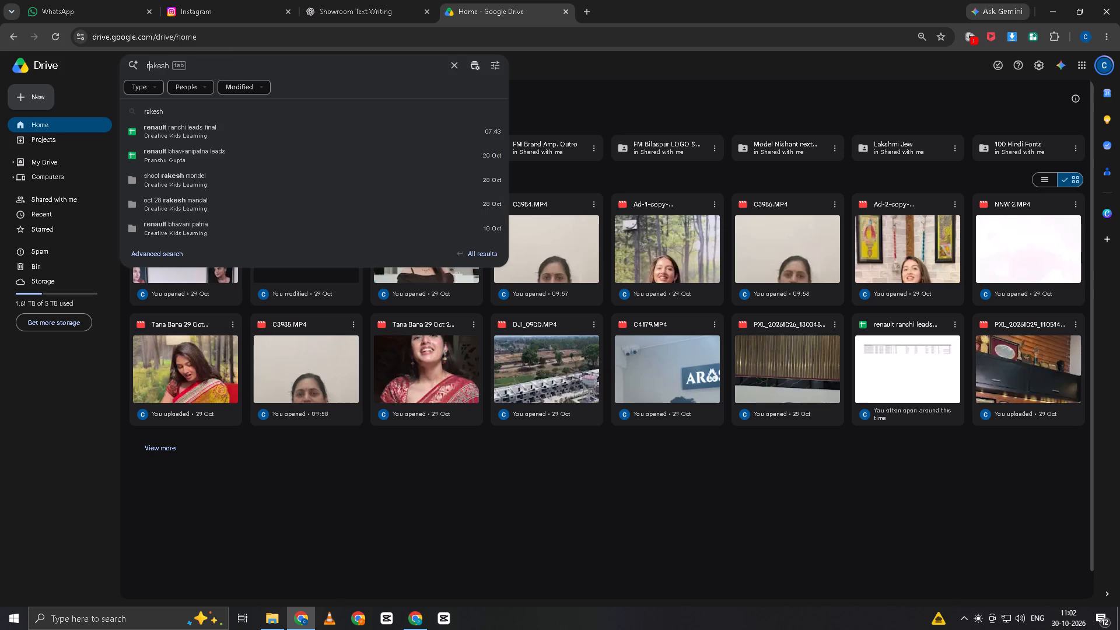
pyautogui.click(168, 64)
pyautogui.press('Right')
pyautogui.press('Right')
pyautogui.press('Right')
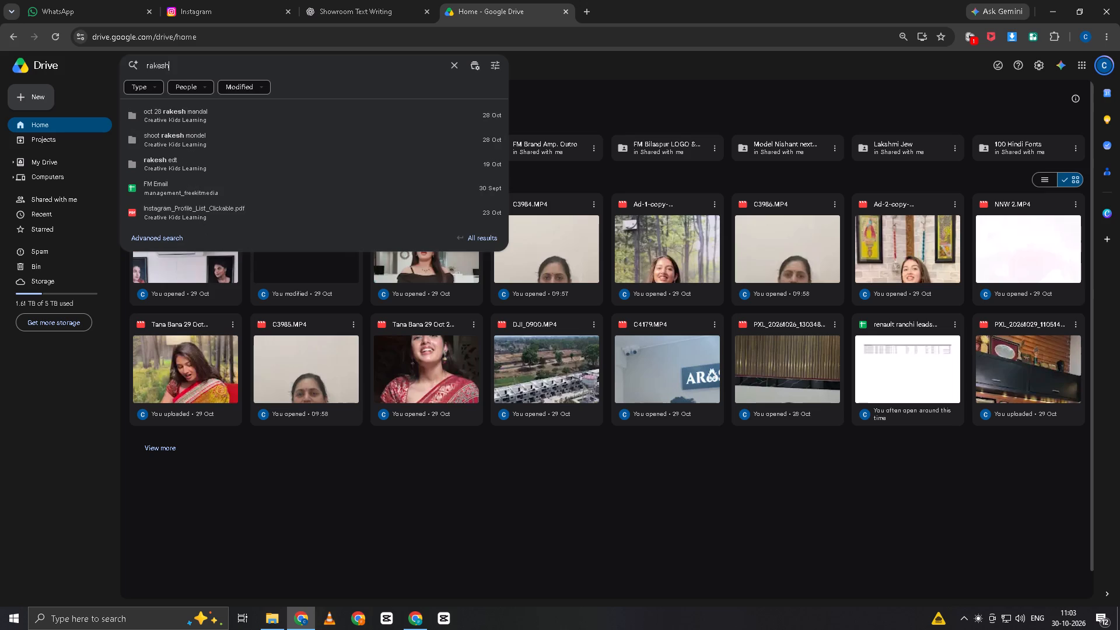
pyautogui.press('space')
pyautogui.click(211, 162)
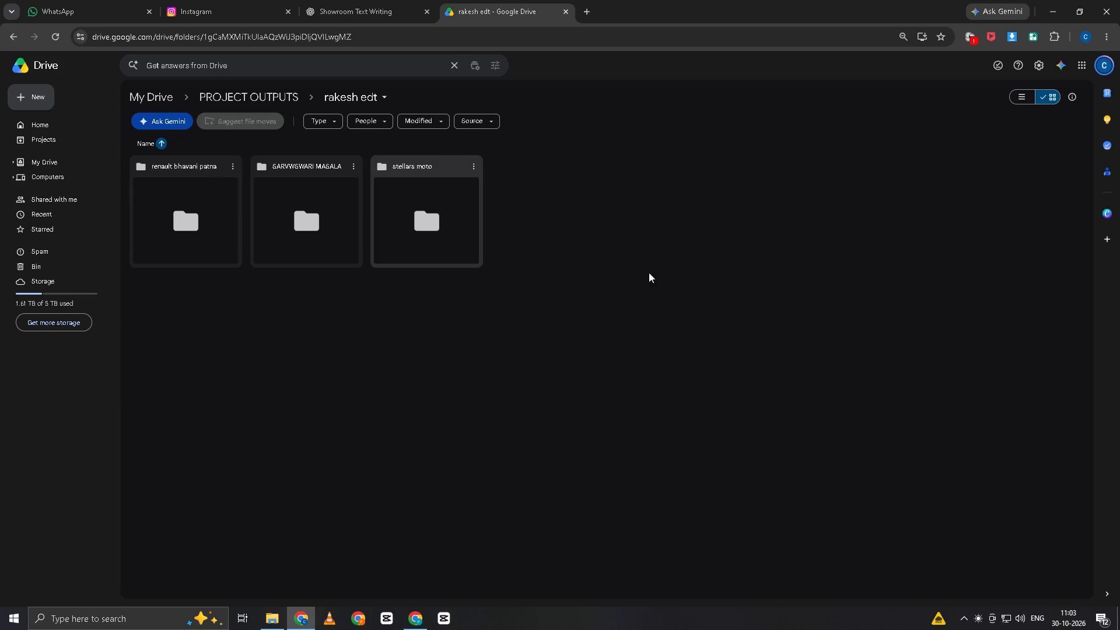
# Create a new folder named "ambika suzuki" inside the "rakesh edt" folder.
pyautogui.rightClick(556, 215)
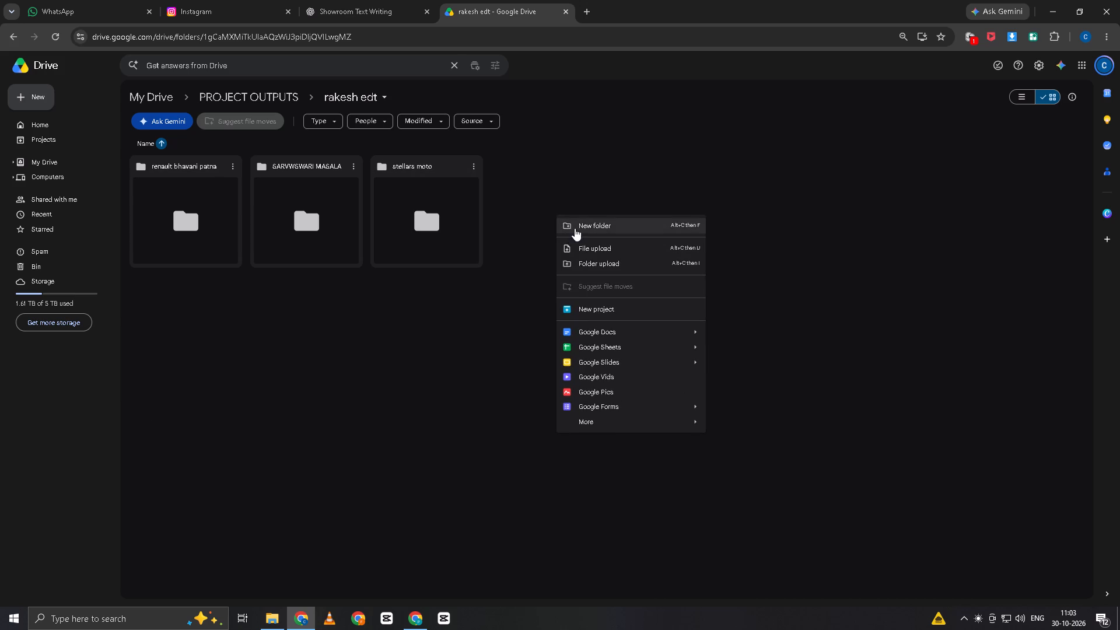
pyautogui.click(575, 228)
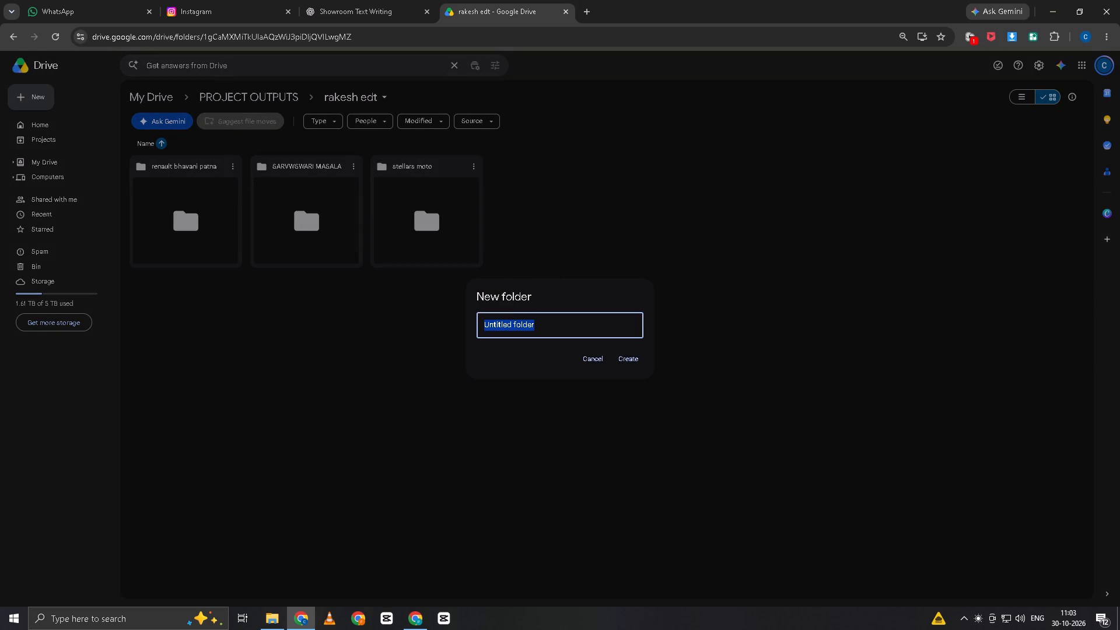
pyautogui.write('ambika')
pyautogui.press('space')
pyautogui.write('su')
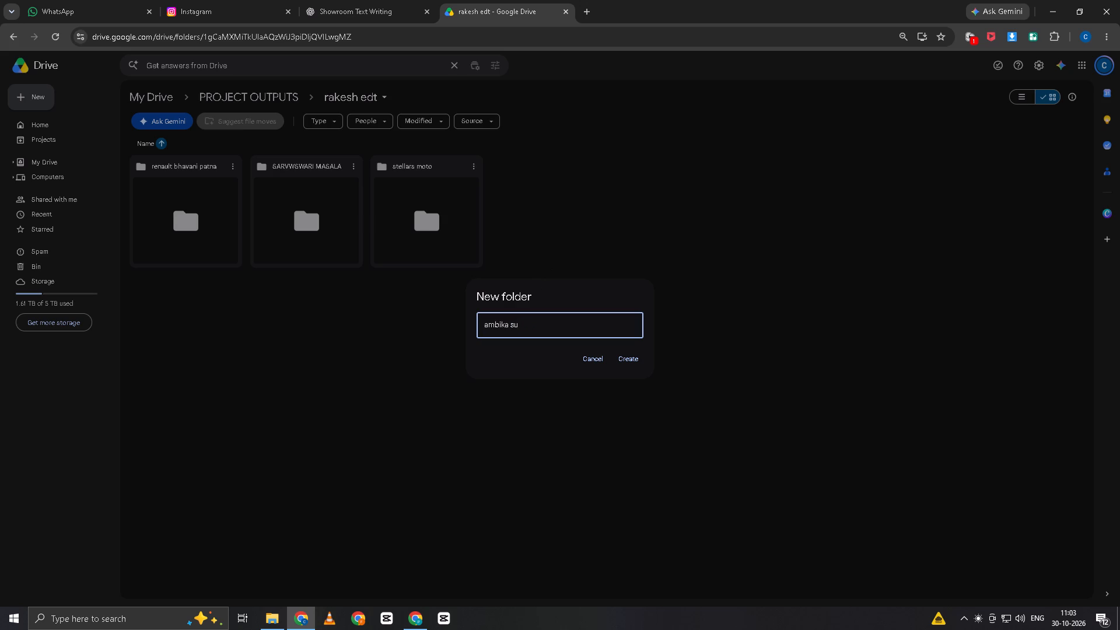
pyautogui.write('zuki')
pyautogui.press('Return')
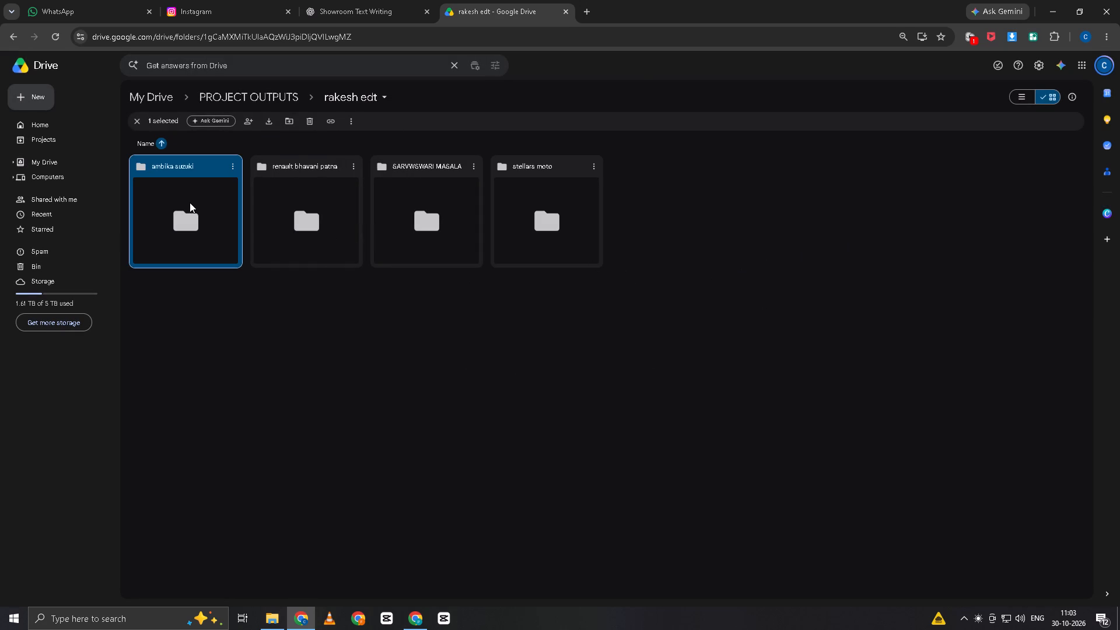
# Open the "ambika suzuki" folder and upload the "as ads" video from Downloads into it.
pyautogui.rightClick(190, 202)
pyautogui.rightClick(190, 202)
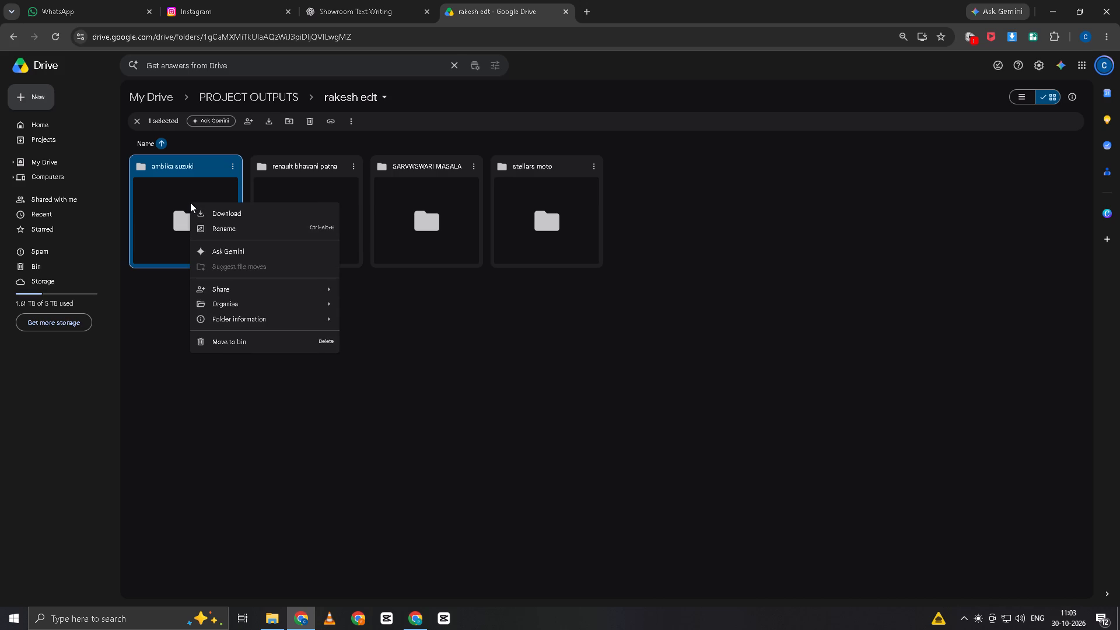
pyautogui.click(200, 196)
pyautogui.doubleClick(206, 184)
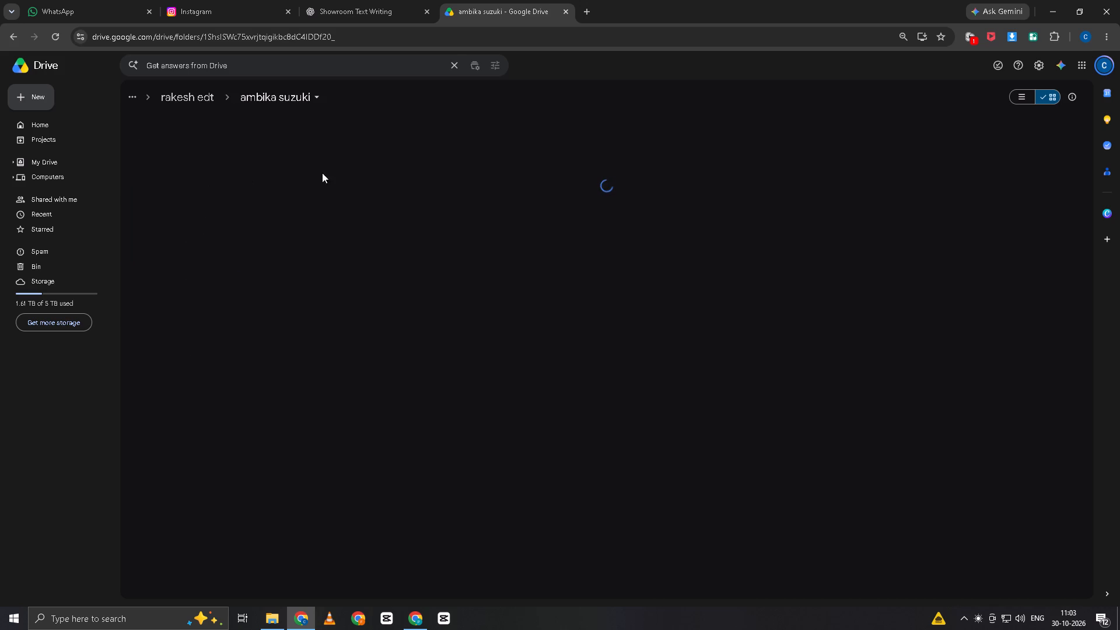
pyautogui.rightClick(314, 223)
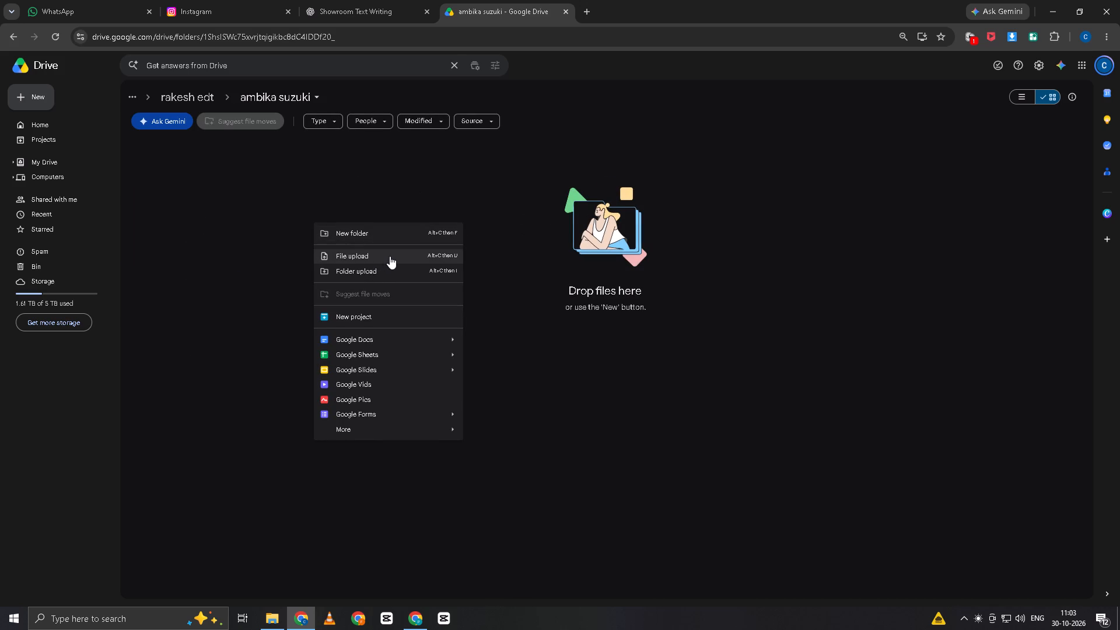
pyautogui.click(424, 257)
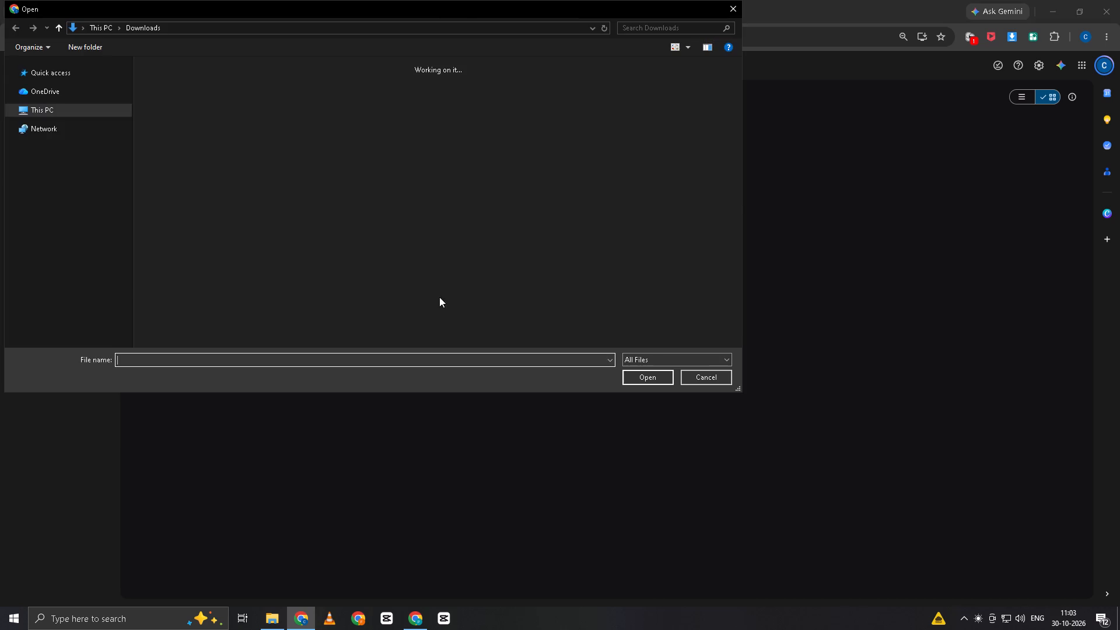
pyautogui.scroll(-9, 318, 242)
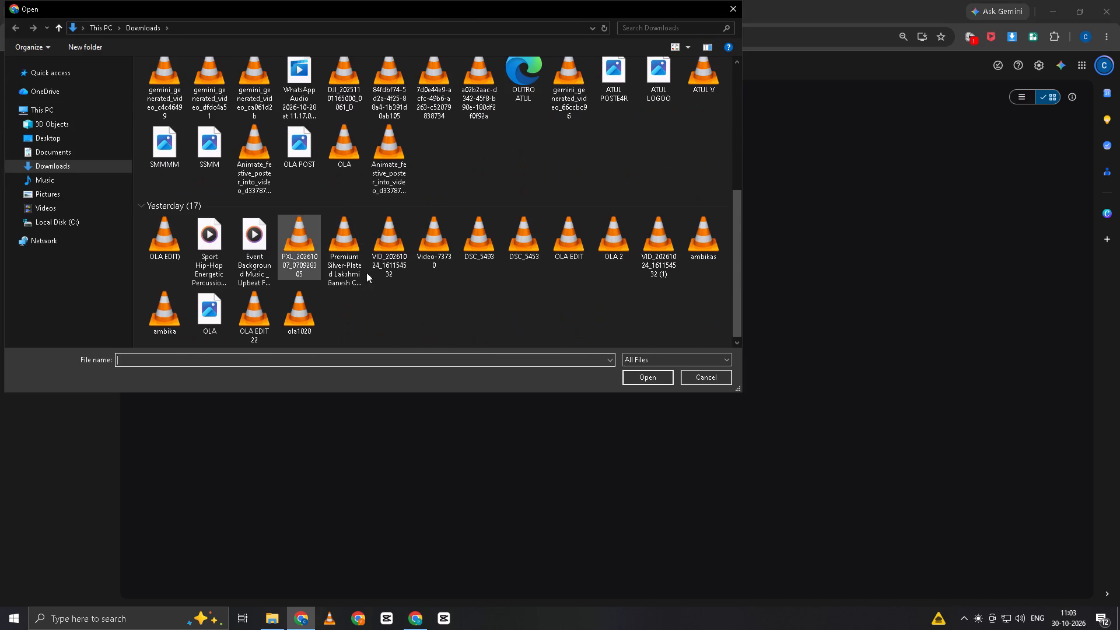
pyautogui.scroll(5, 402, 148)
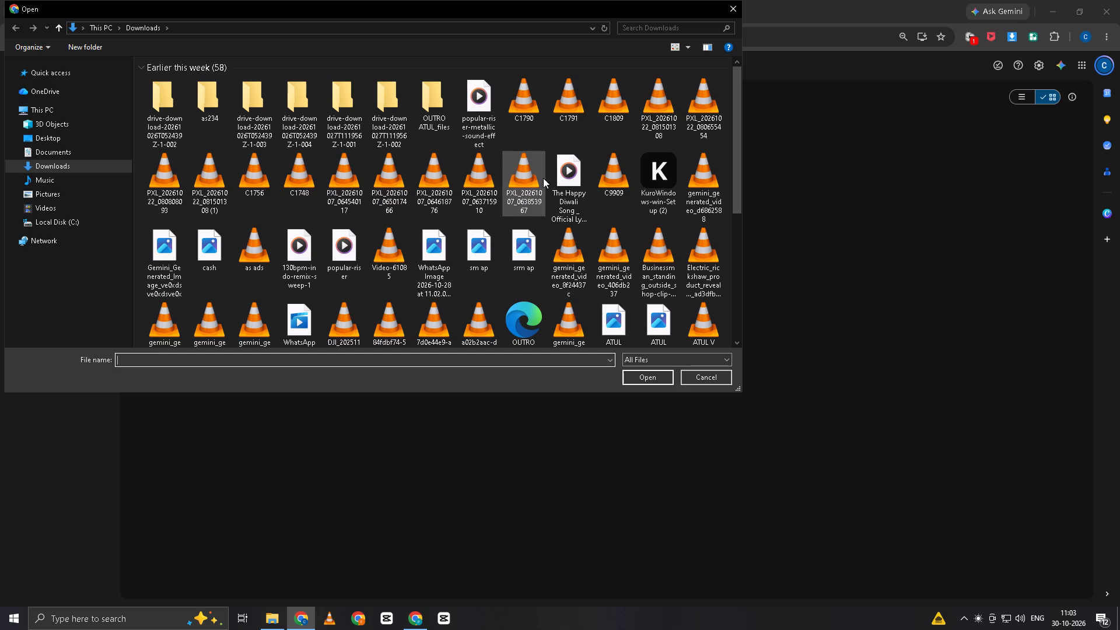
pyautogui.scroll(-1, 567, 180)
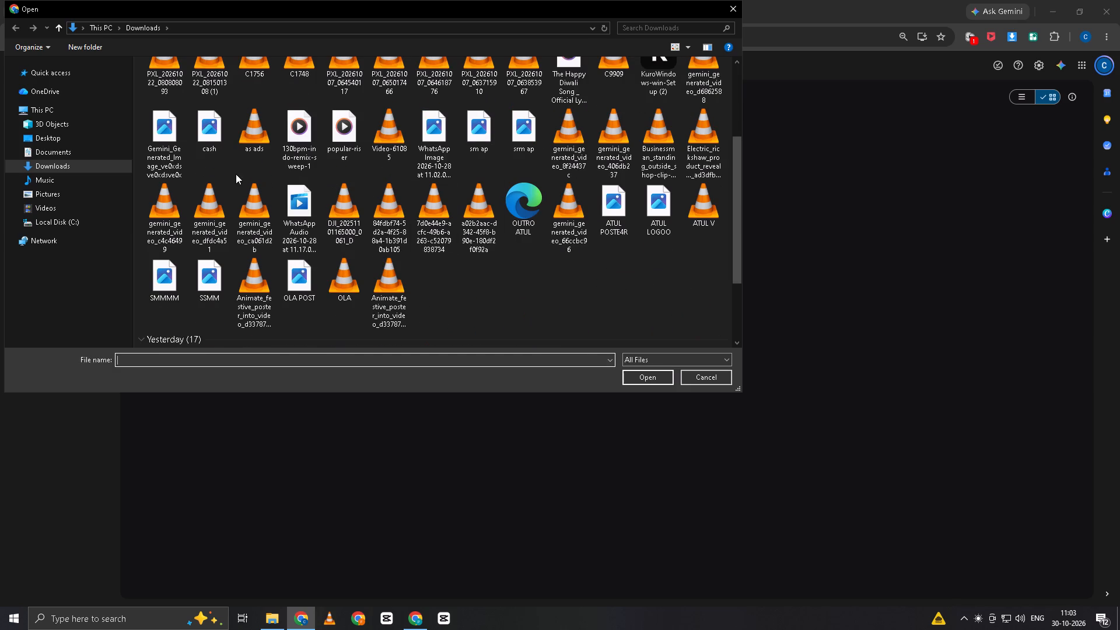
pyautogui.click(248, 135)
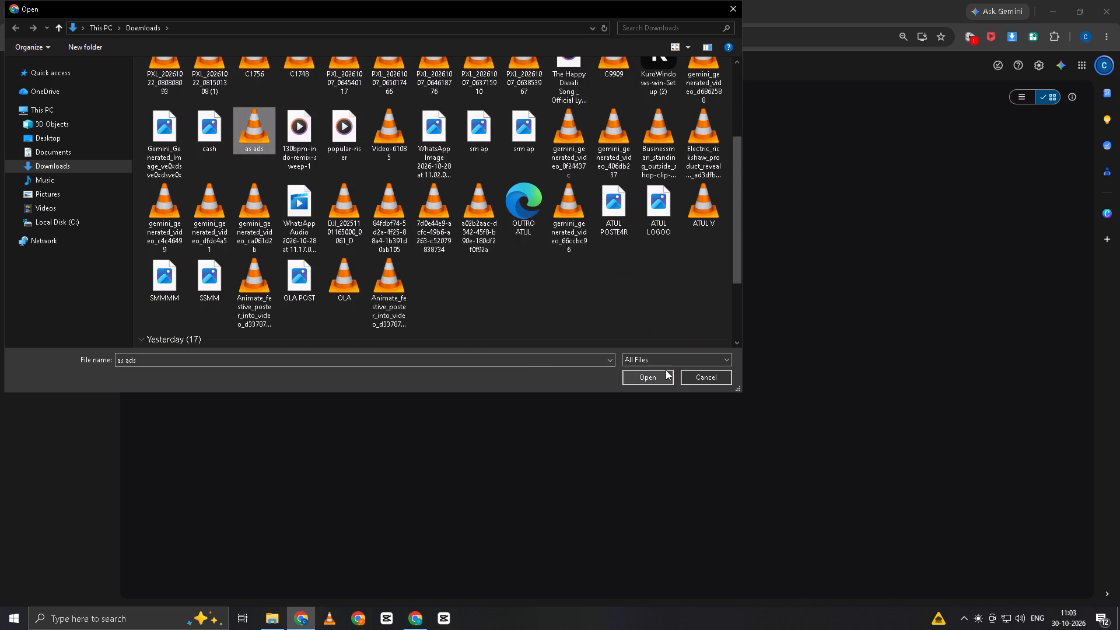
pyautogui.click(654, 376)
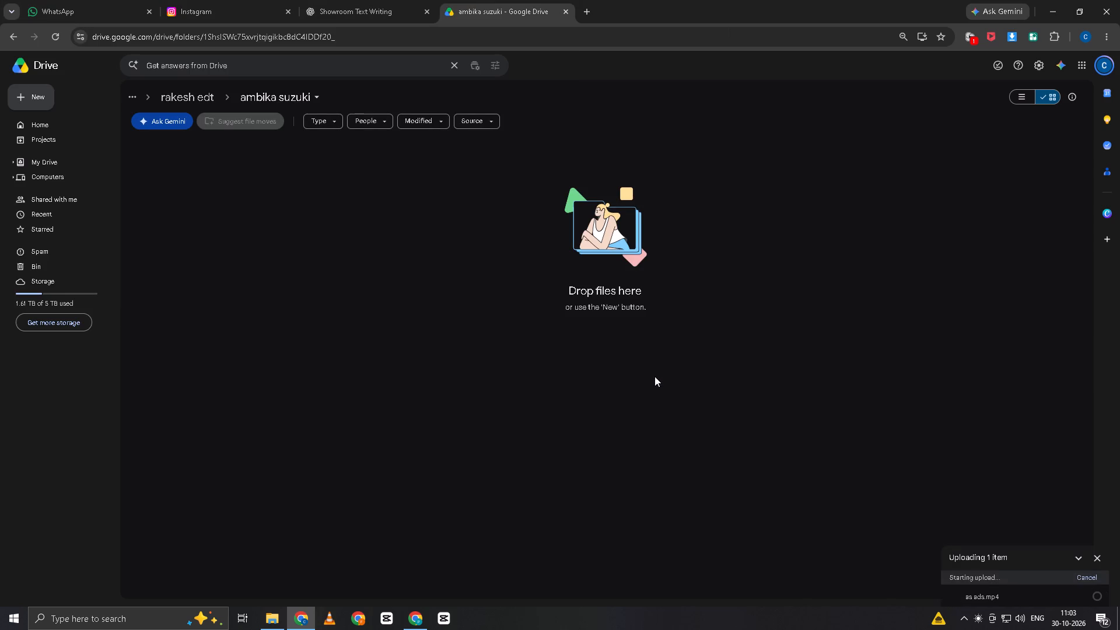
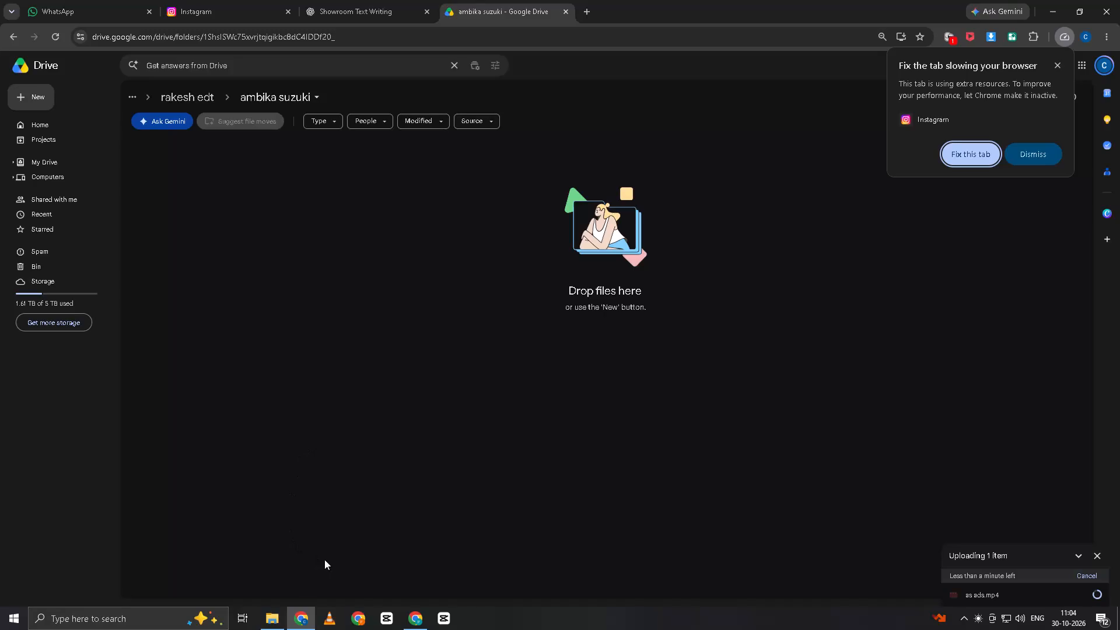
# Open Proton VPN, disconnect from the current VPN server, and close its window.
pyautogui.click(125, 627)
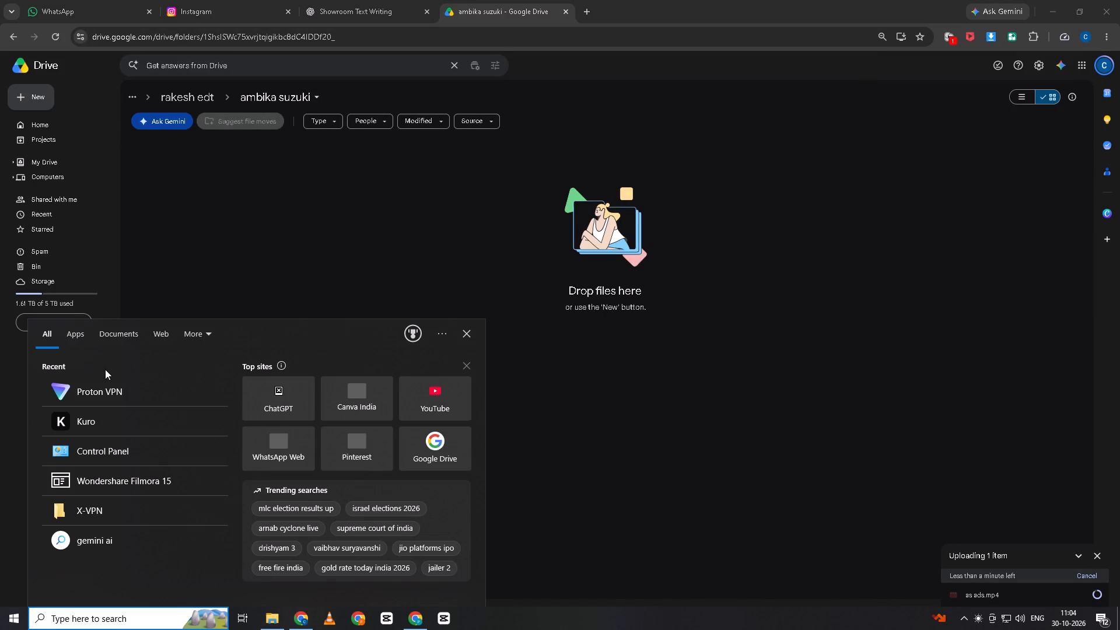
pyautogui.click(118, 391)
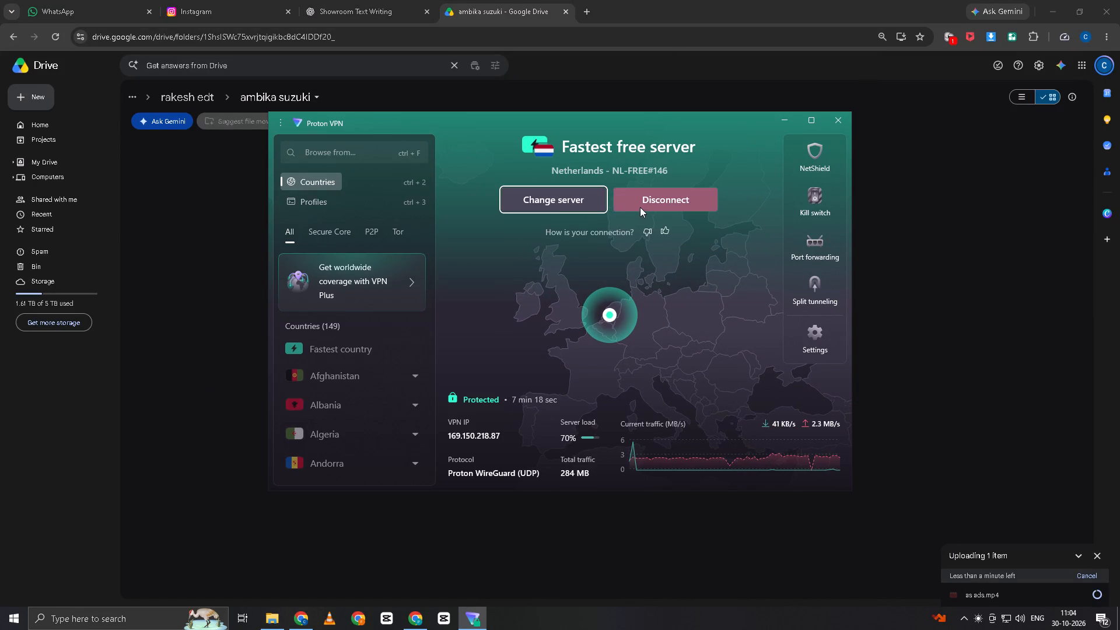
pyautogui.click(640, 207)
pyautogui.click(832, 126)
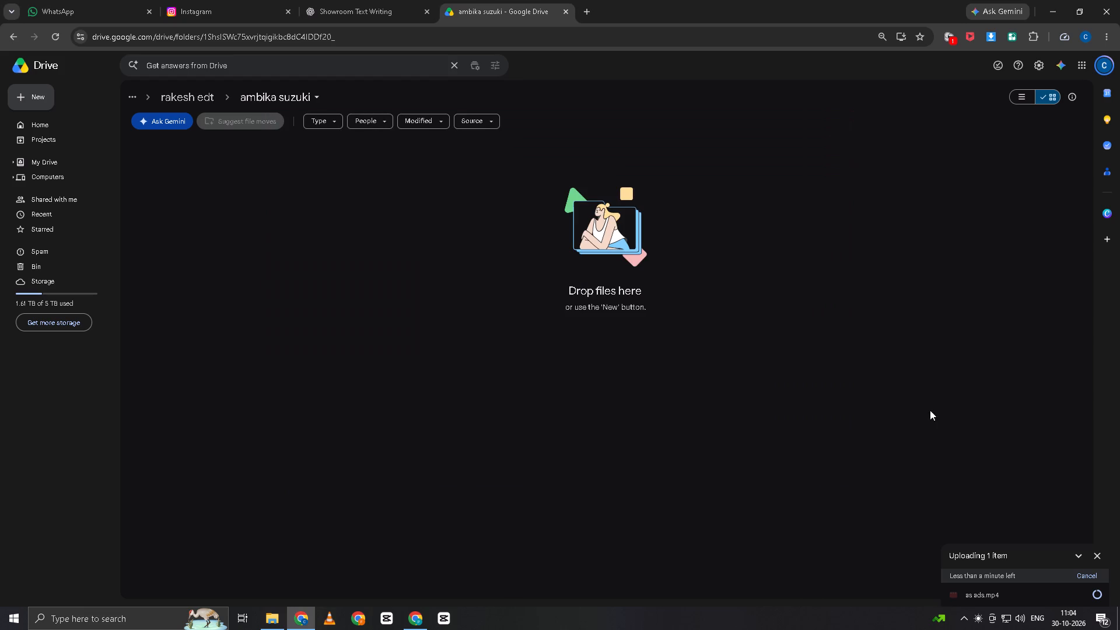
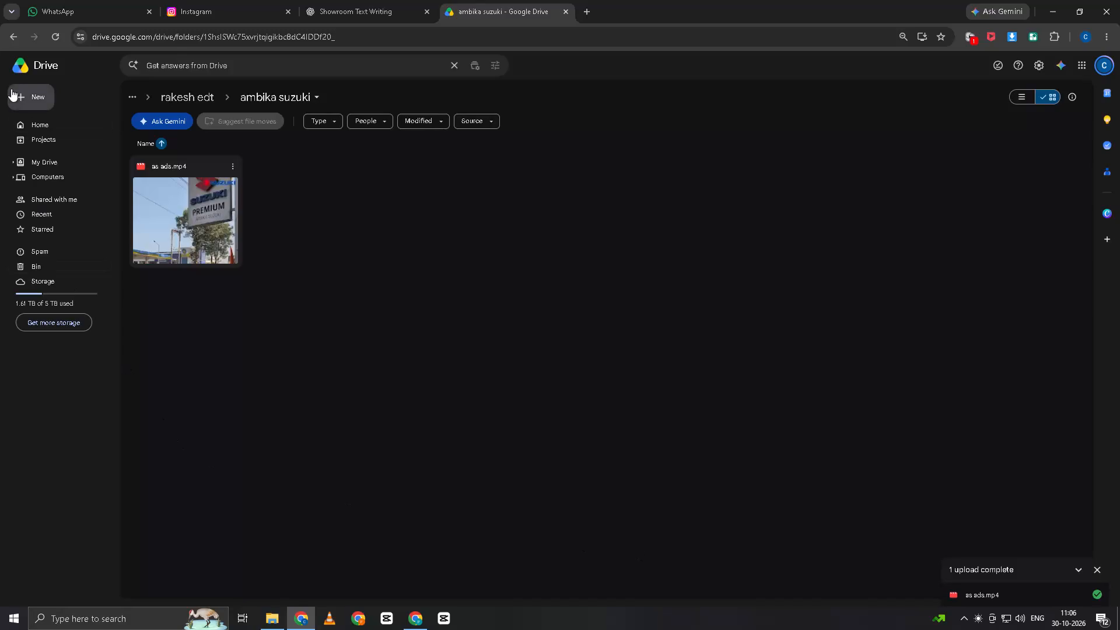
# Share as ads.mp4 with general access set to anyone with the link as viewer, and copy its link.
pyautogui.rightClick(231, 169)
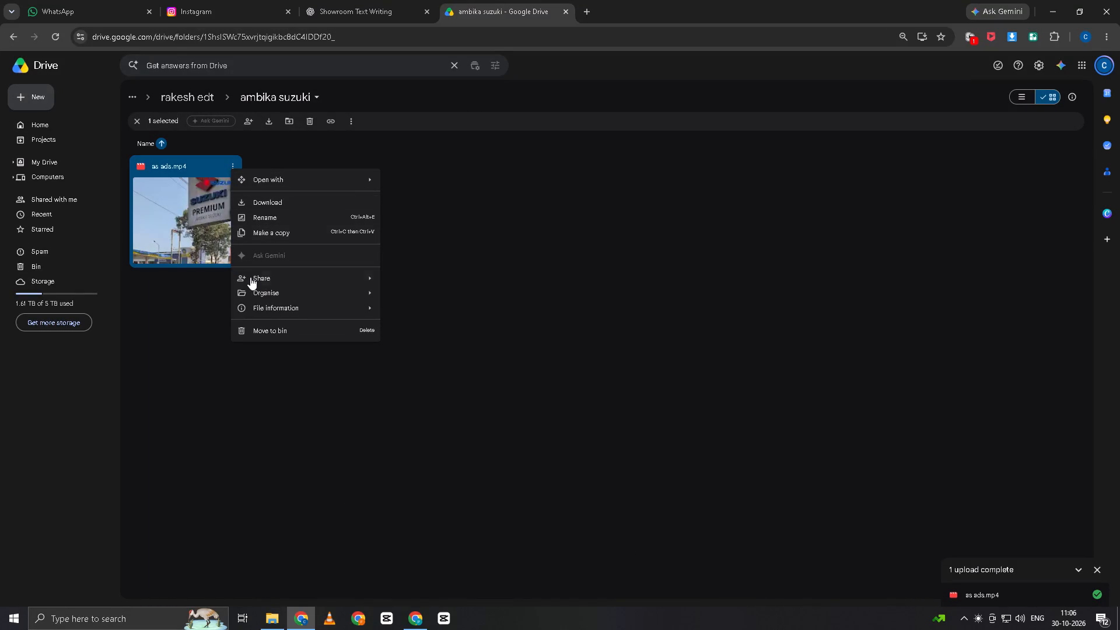
pyautogui.click(260, 278)
pyautogui.click(367, 279)
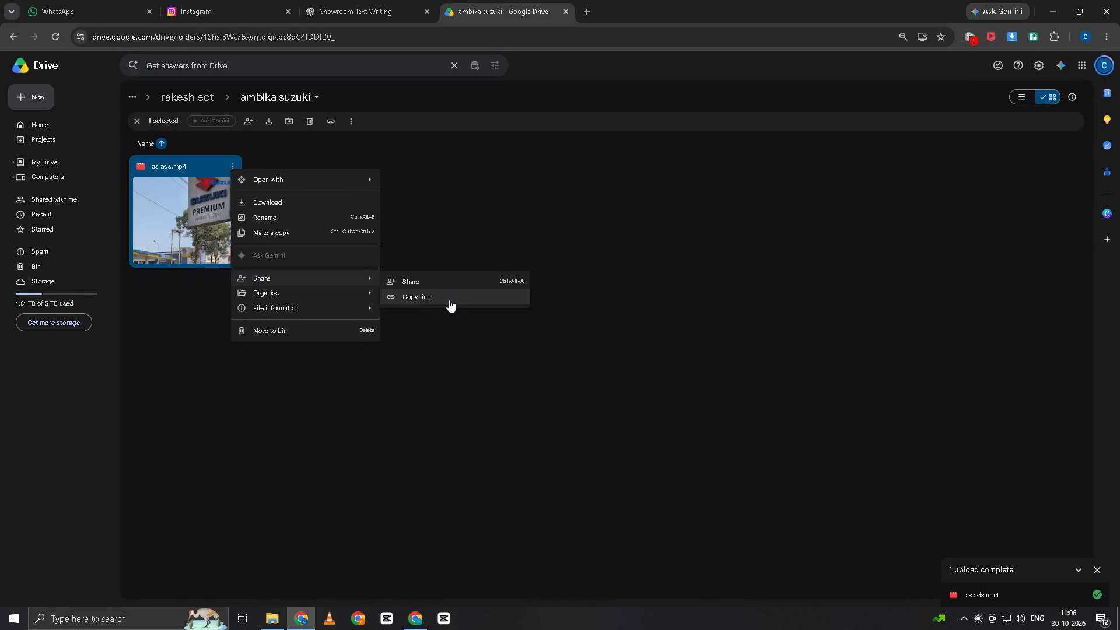
pyautogui.click(449, 285)
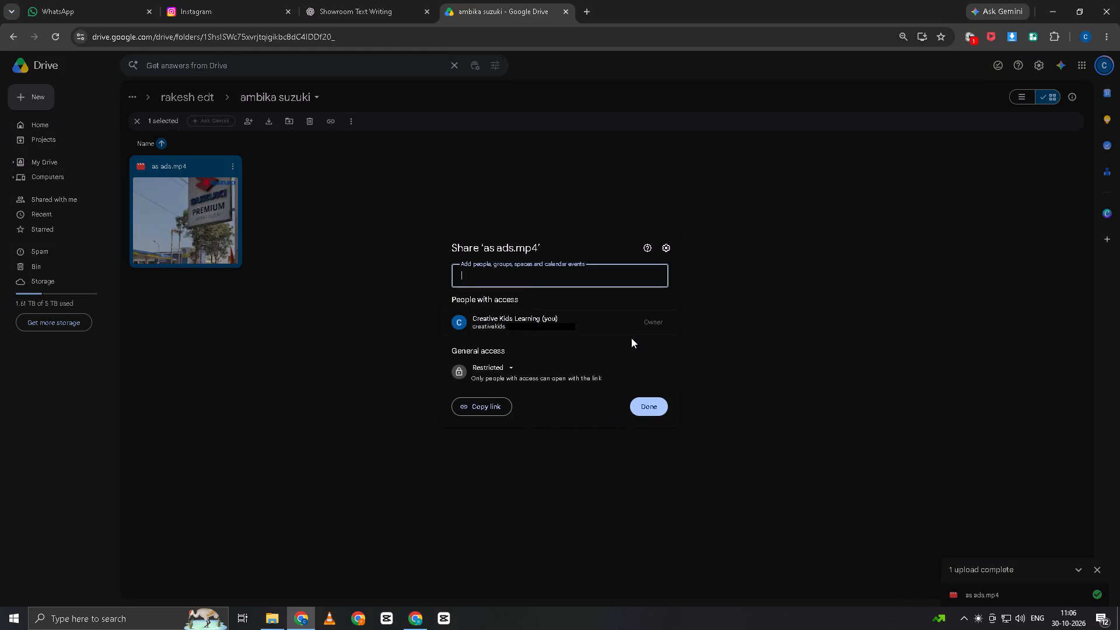
pyautogui.click(531, 377)
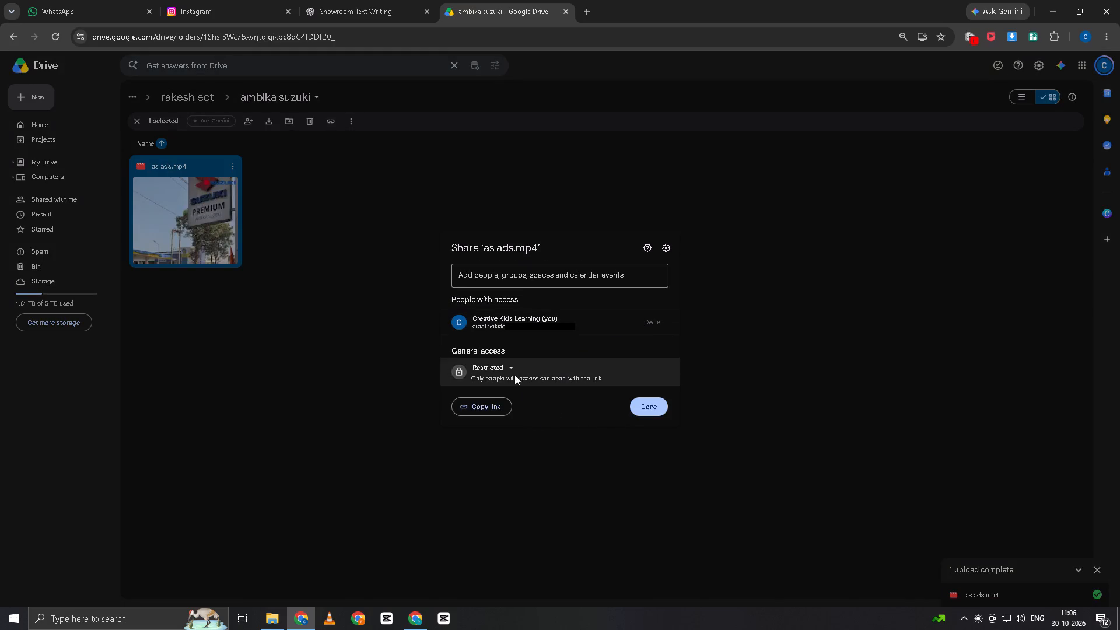
pyautogui.click(508, 369)
pyautogui.click(514, 411)
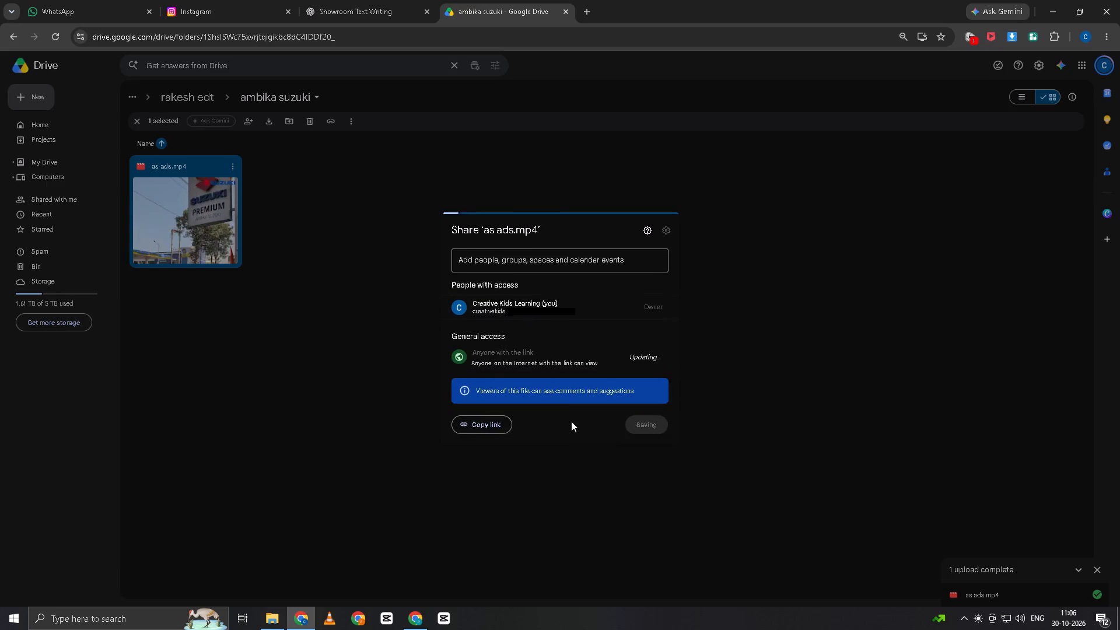
pyautogui.click(471, 419)
pyautogui.click(637, 420)
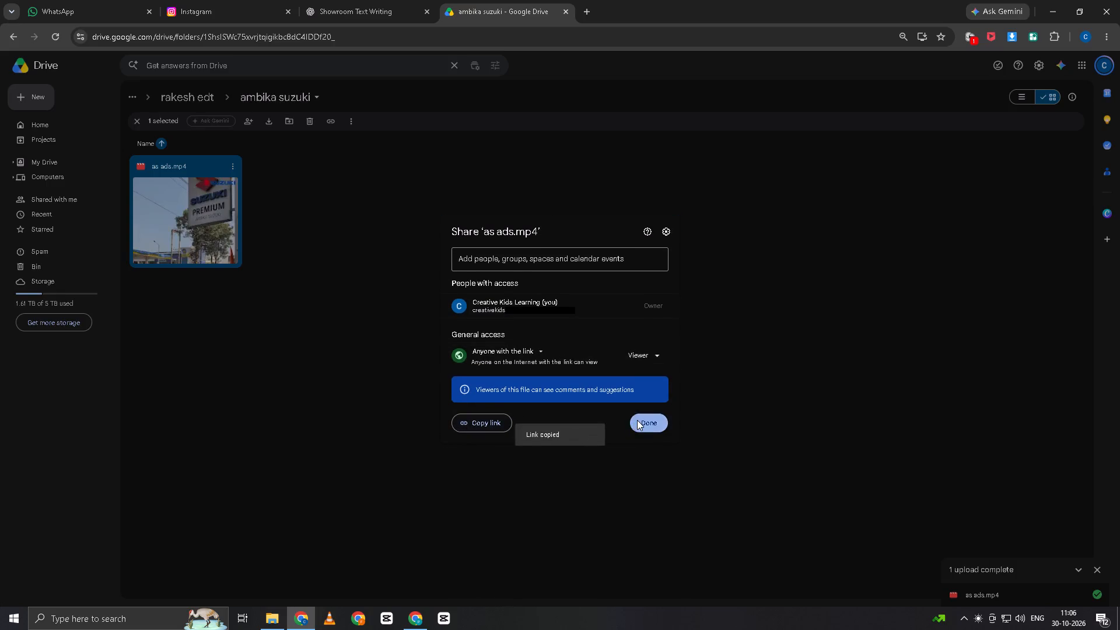
# In Freekit Media, attach the copied Drive link to the OCT/AS/REEL01 task with the title "ambika suzuki".
pyautogui.click(414, 617)
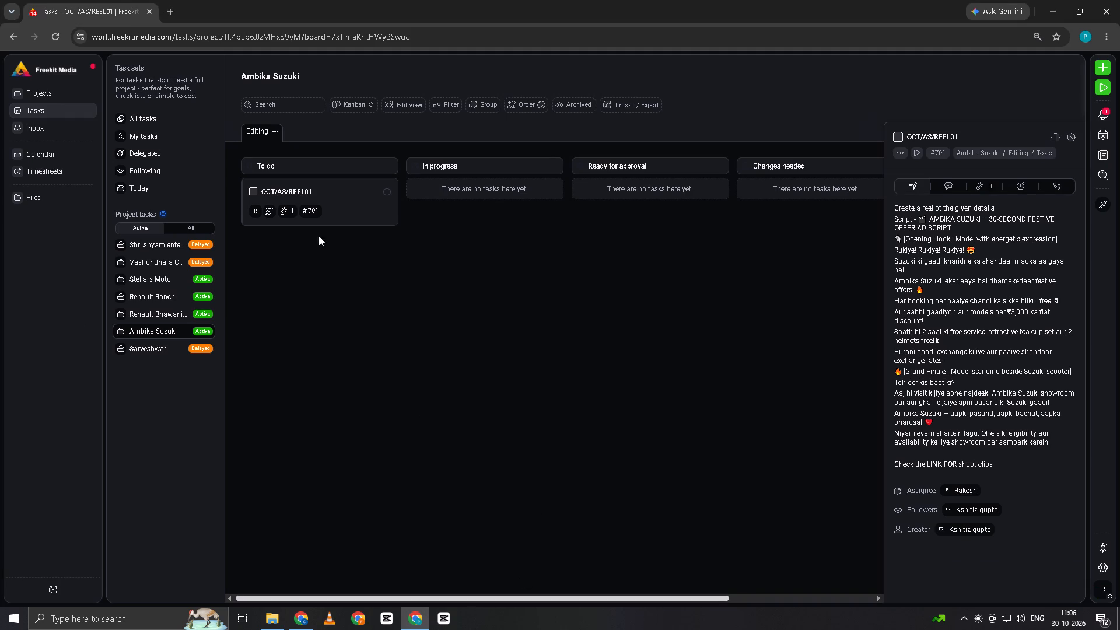
pyautogui.click(332, 203)
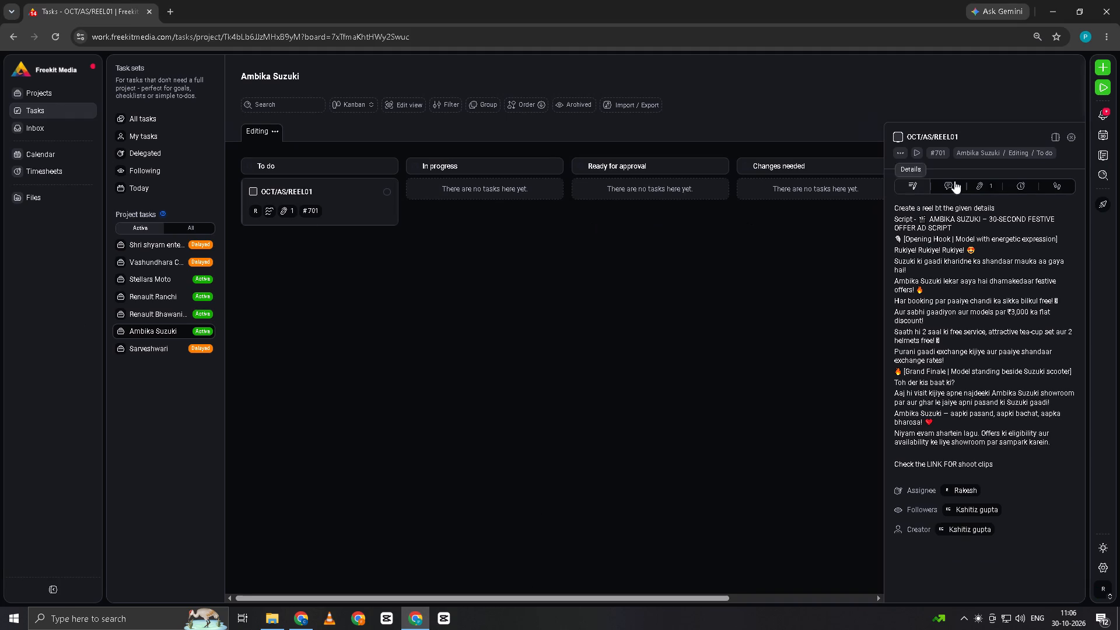
pyautogui.click(982, 189)
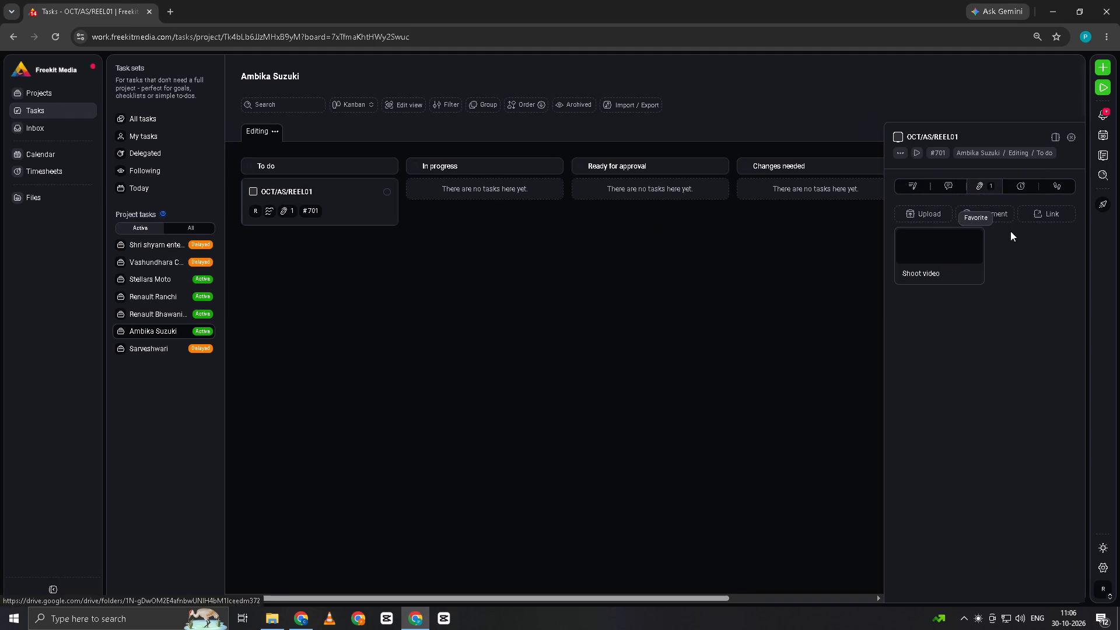
pyautogui.click(362, 208)
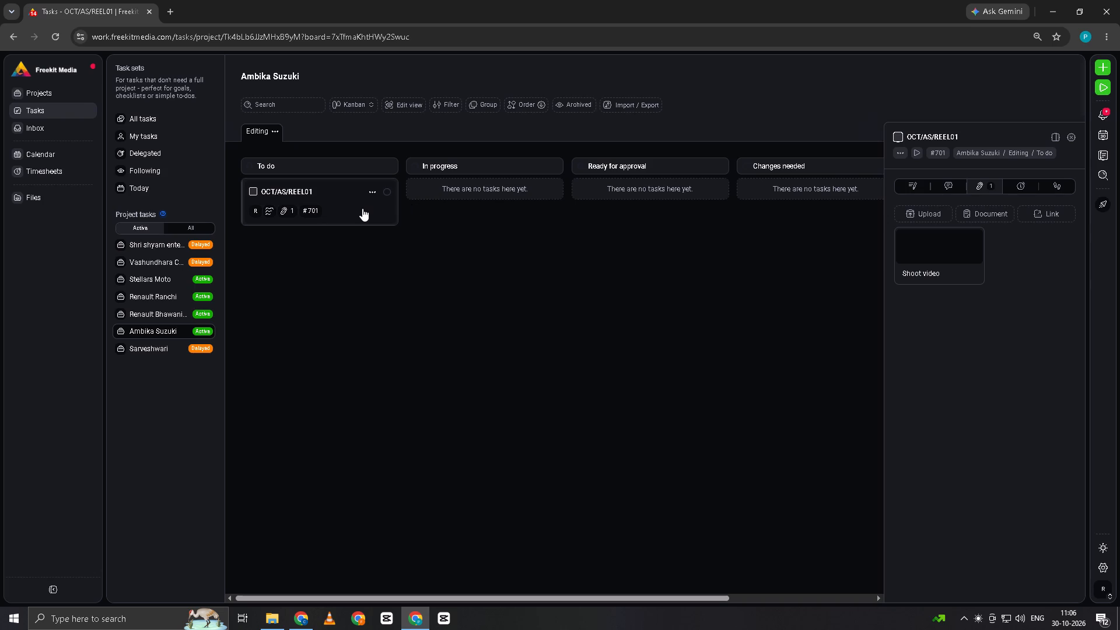
pyautogui.click(912, 189)
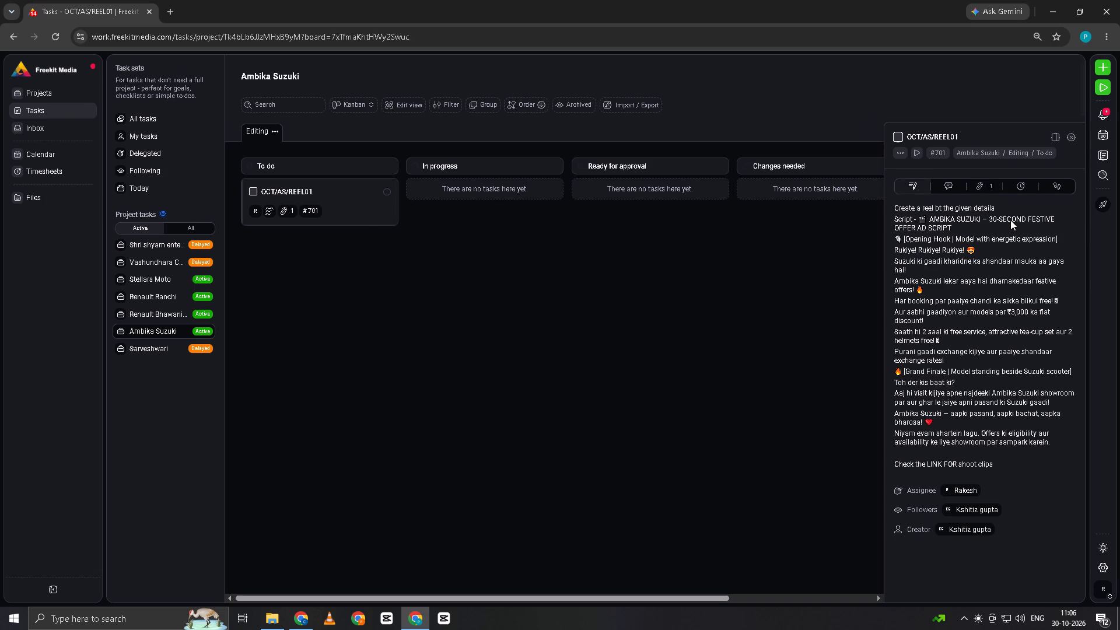
pyautogui.rightClick(982, 188)
pyautogui.click(988, 182)
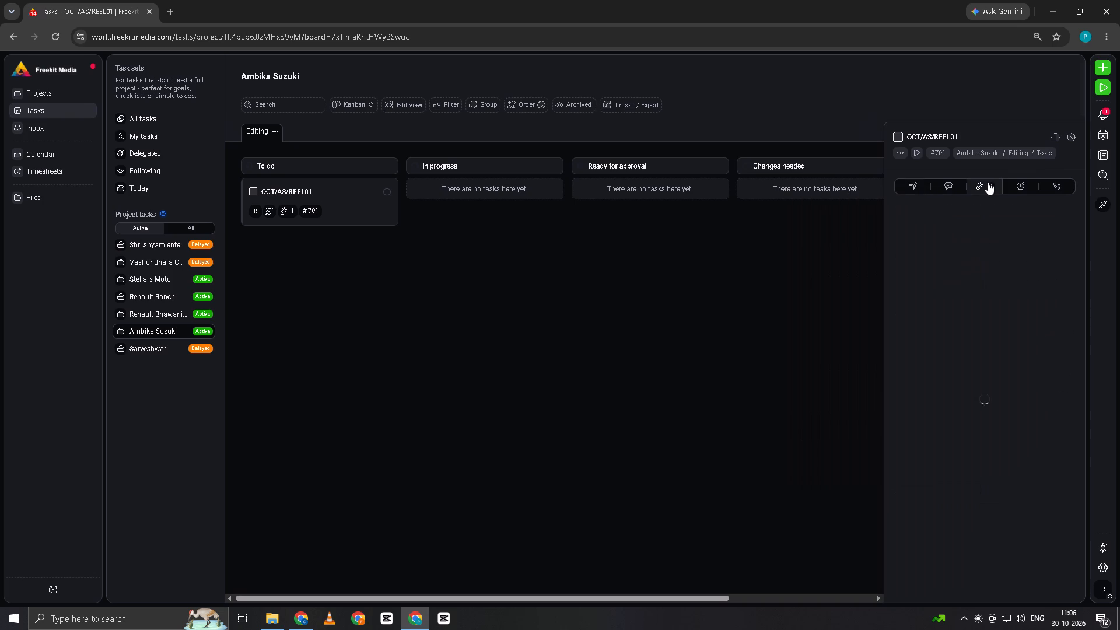
pyautogui.click(1034, 212)
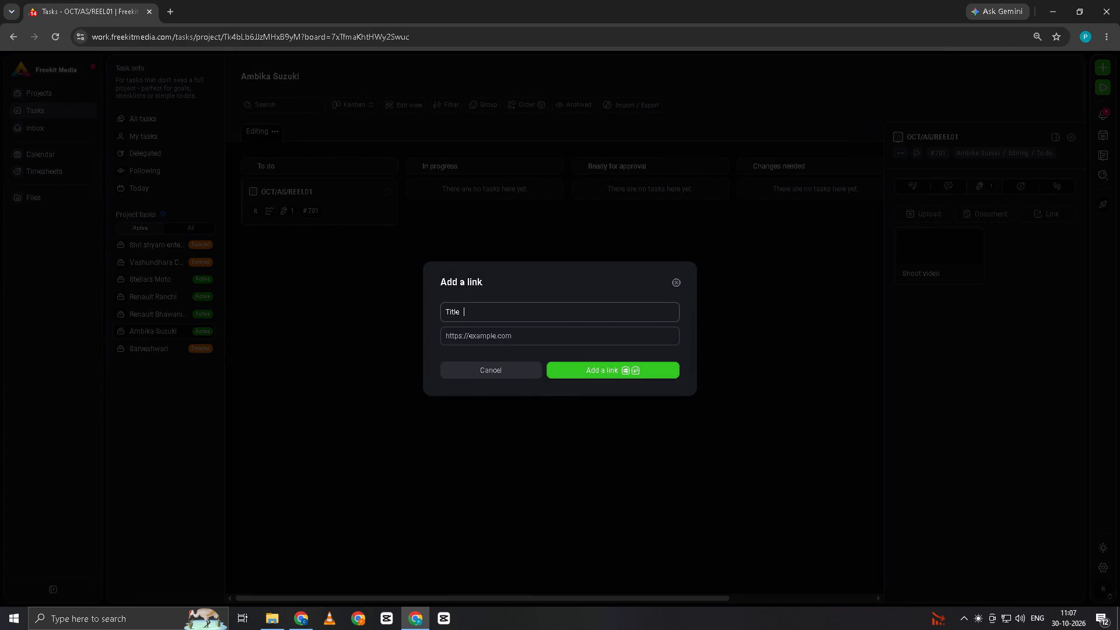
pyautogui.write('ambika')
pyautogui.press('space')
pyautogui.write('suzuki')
pyautogui.click(605, 365)
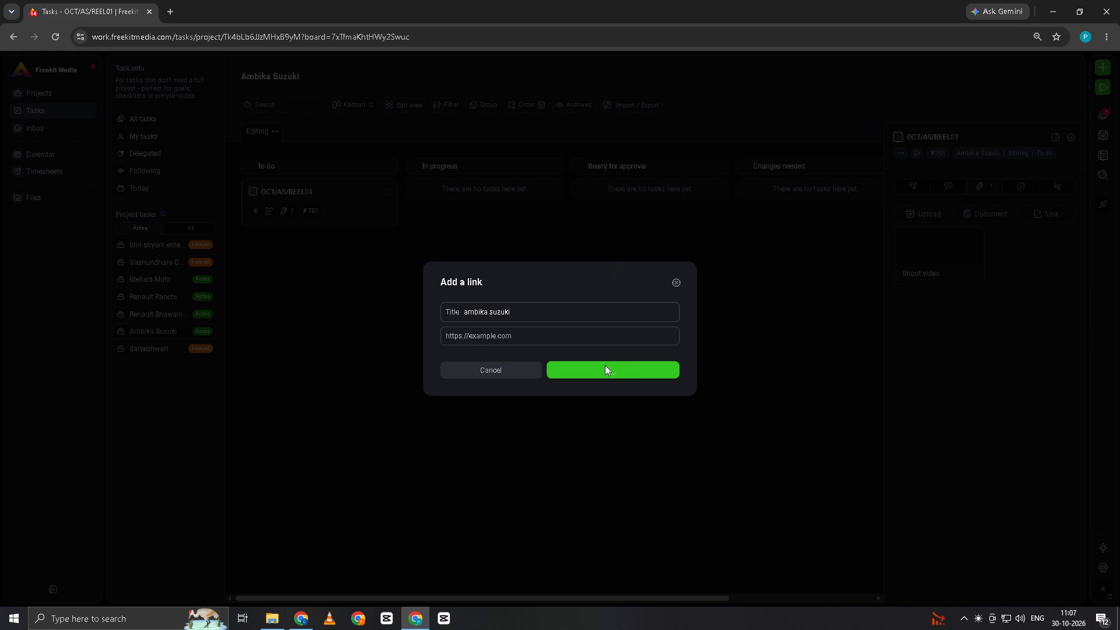
pyautogui.click(591, 339)
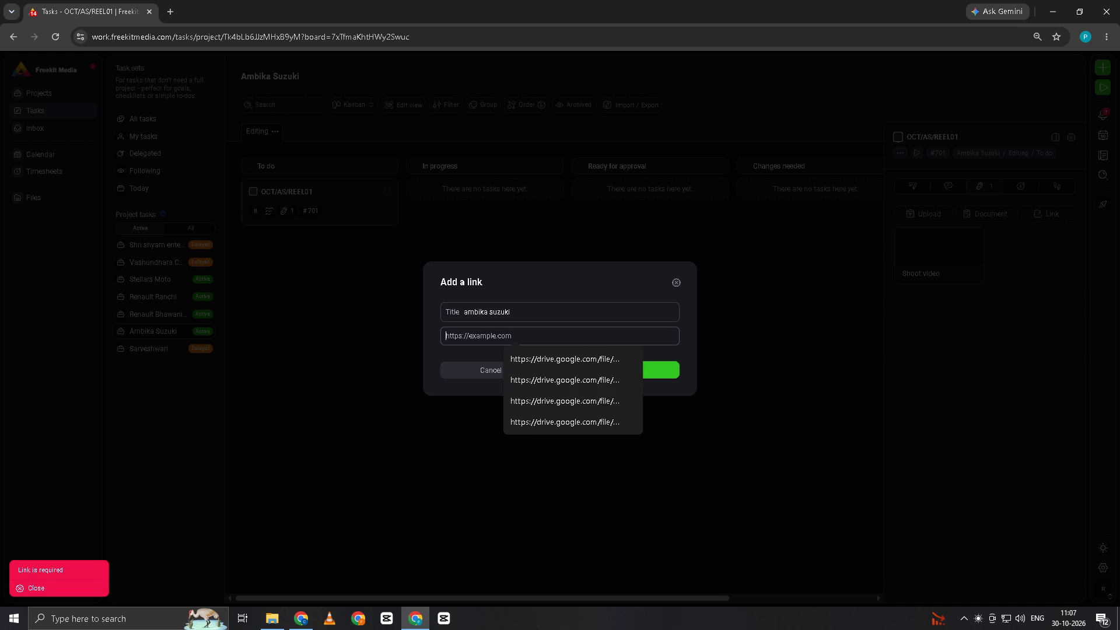
pyautogui.hotkey('ctrl', 'v')
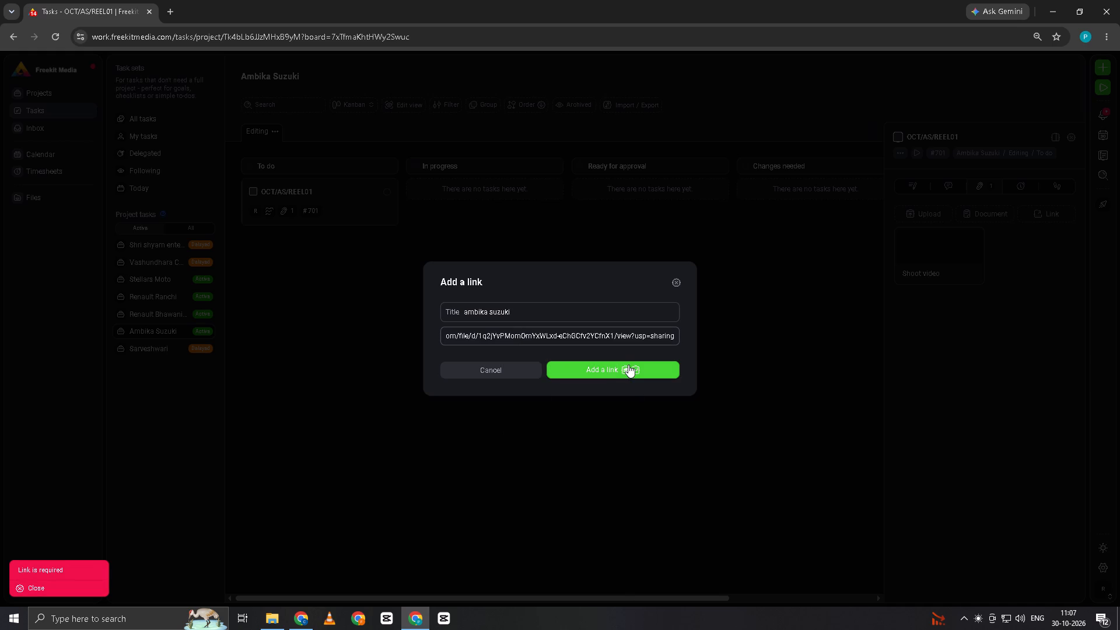
pyautogui.click(628, 365)
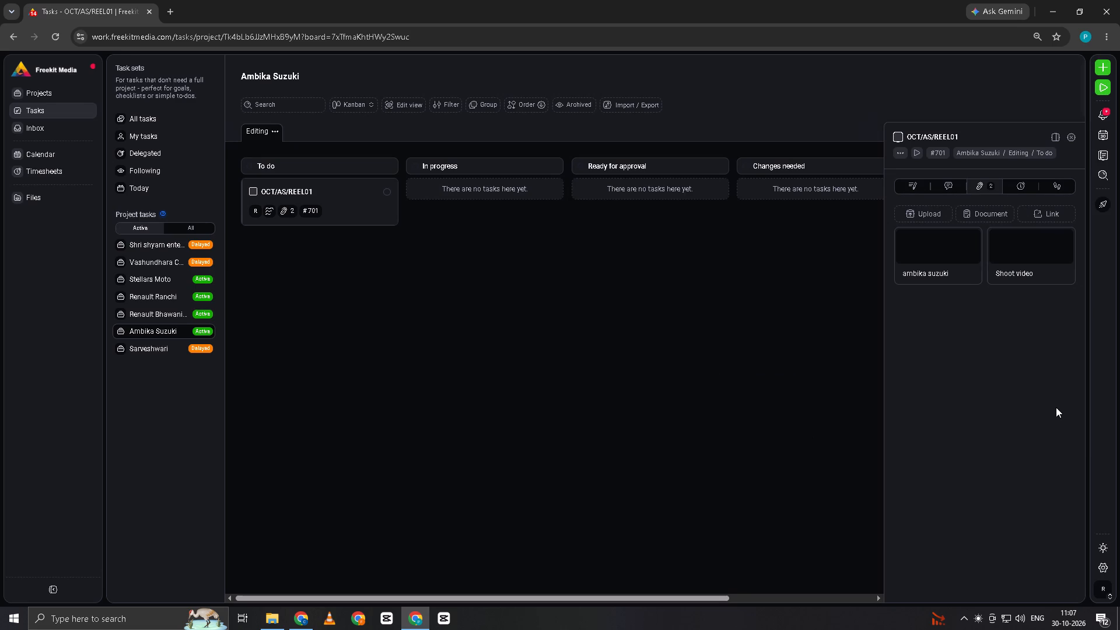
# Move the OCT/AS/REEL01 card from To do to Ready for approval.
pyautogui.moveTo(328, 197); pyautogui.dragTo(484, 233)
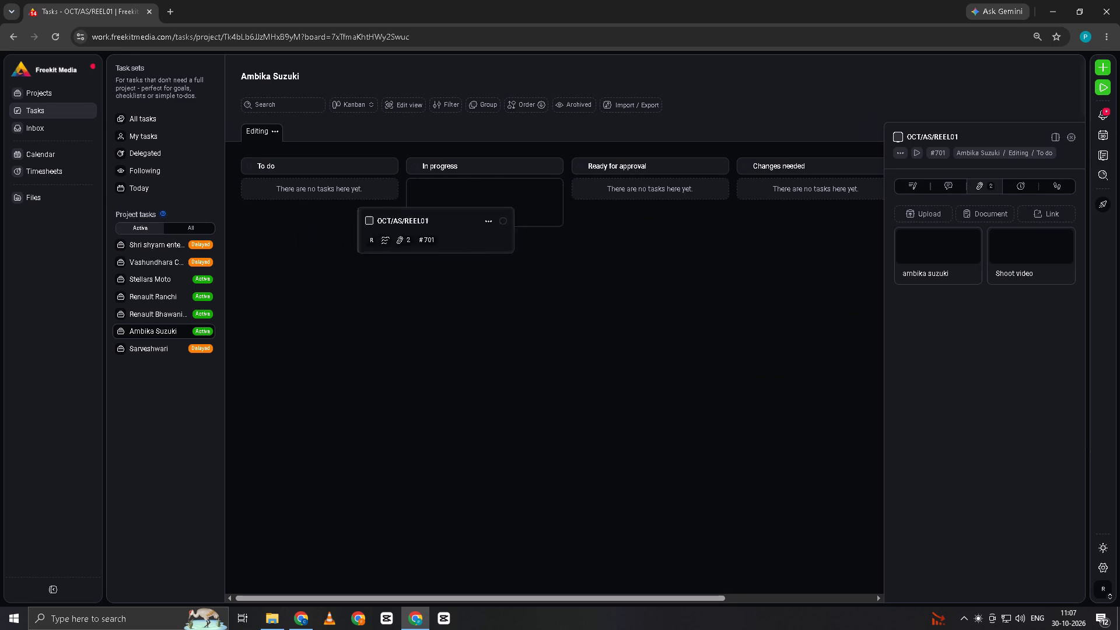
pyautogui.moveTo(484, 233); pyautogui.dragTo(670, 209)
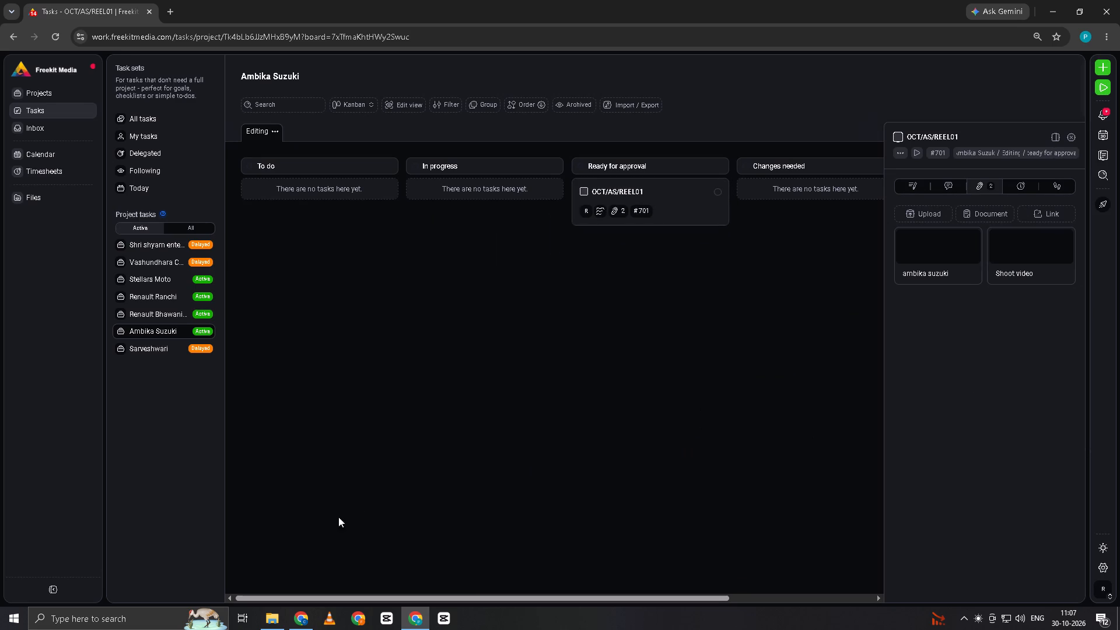
# Close the task details and move the OCT/AS/REEL01 card to Completed.
pyautogui.click(806, 269)
pyautogui.click(1074, 134)
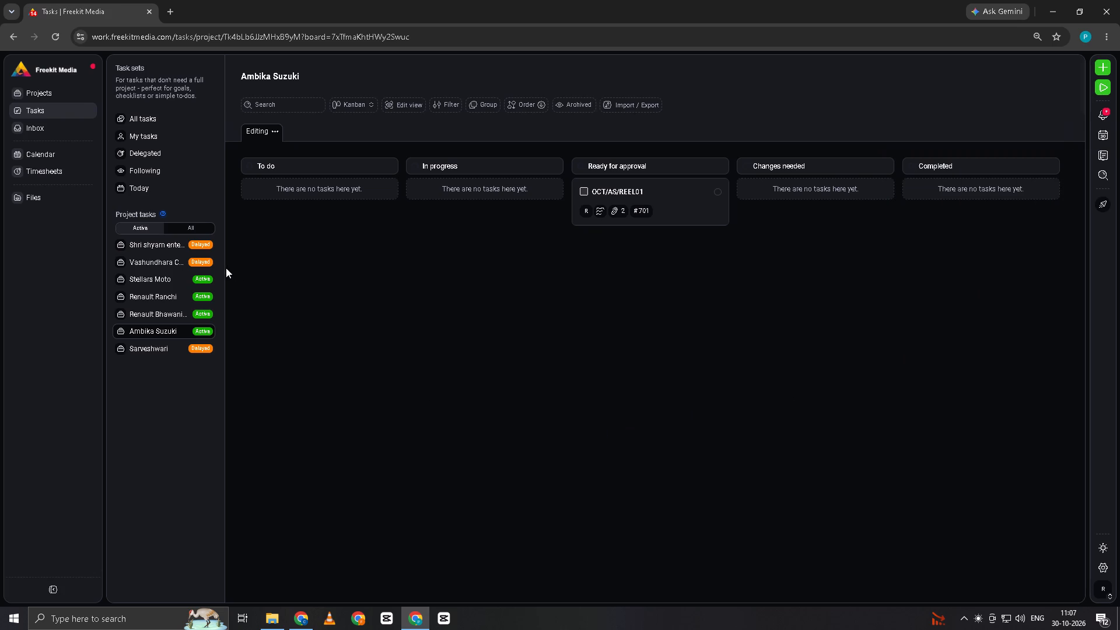
pyautogui.moveTo(682, 192); pyautogui.dragTo(828, 202)
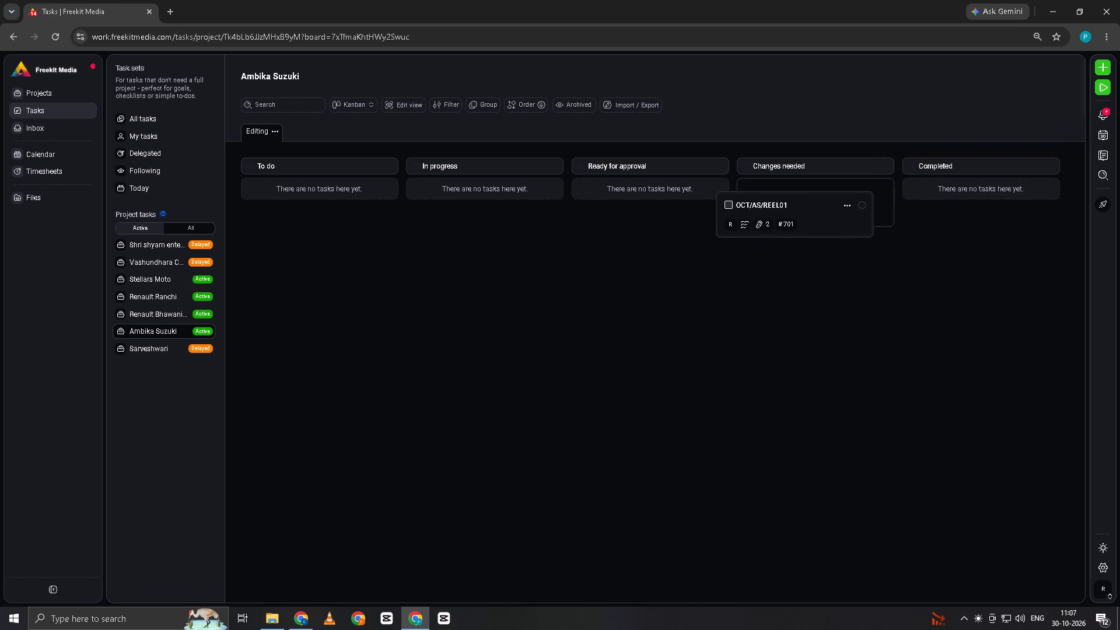
pyautogui.moveTo(828, 202); pyautogui.dragTo(1000, 200)
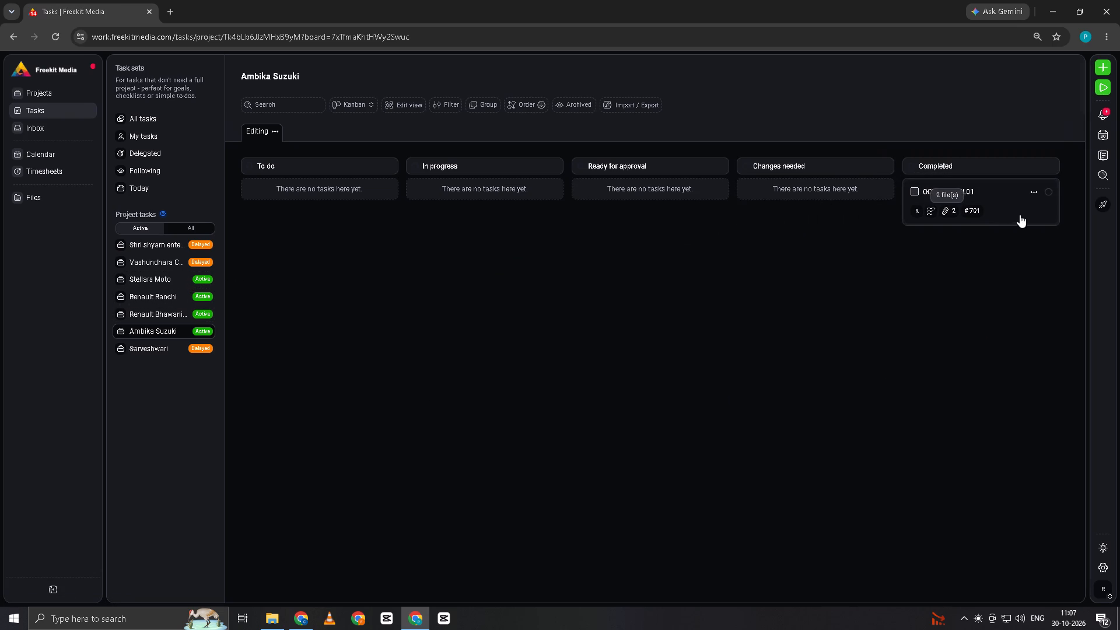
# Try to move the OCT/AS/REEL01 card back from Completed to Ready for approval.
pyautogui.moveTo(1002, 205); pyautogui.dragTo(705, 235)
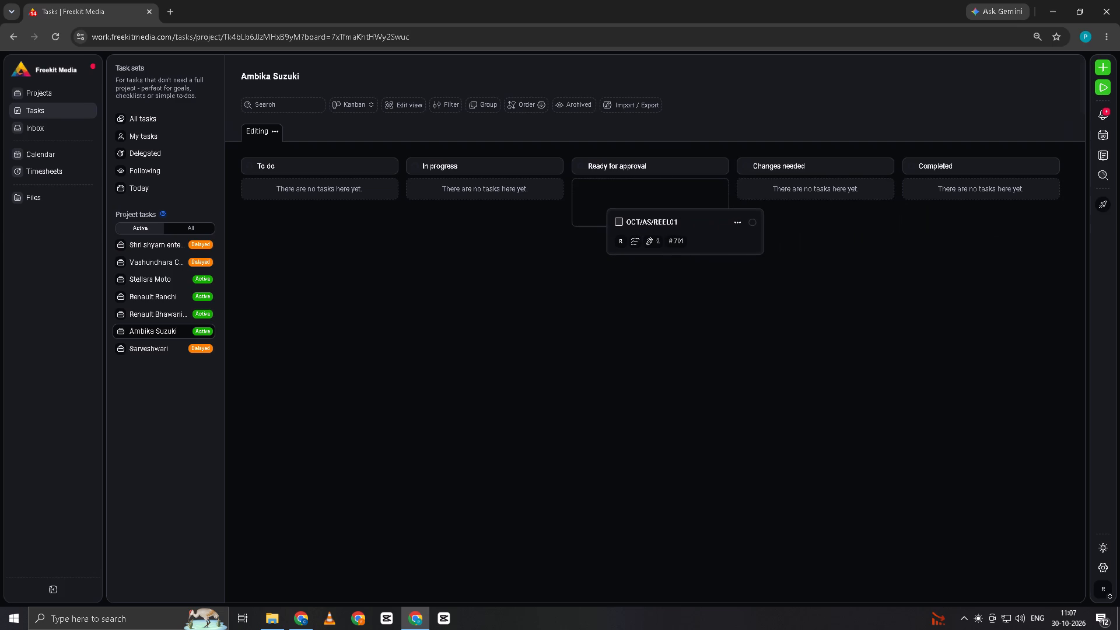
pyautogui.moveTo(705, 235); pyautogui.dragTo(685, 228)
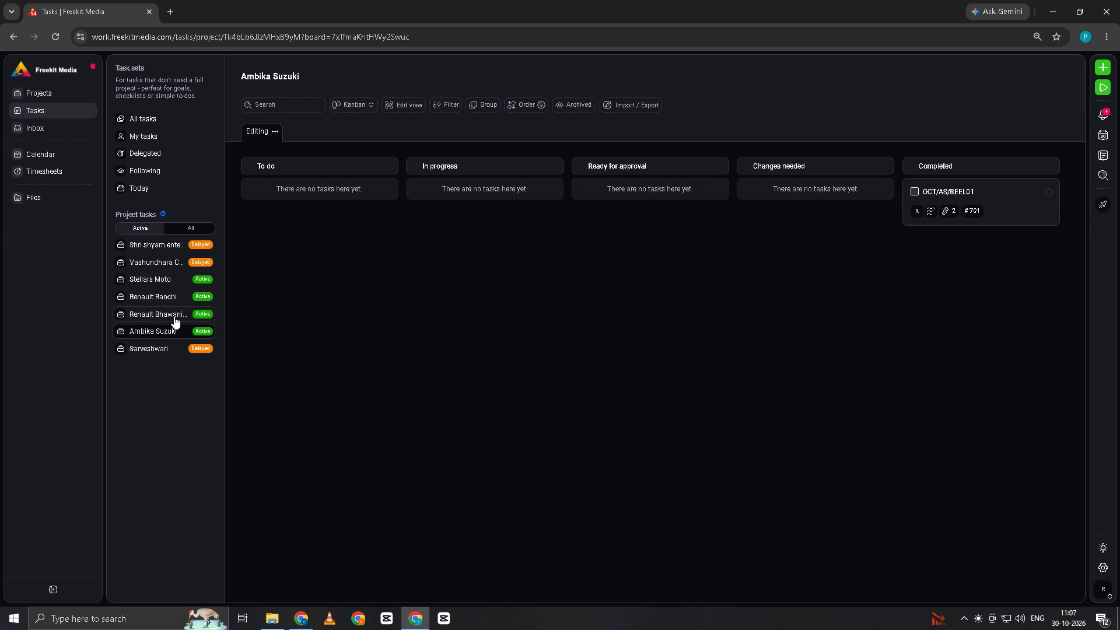
# Review the details of Oct/RB/Post 1 and OCT/RB/REEL02 under Renault Bhawanipatna, and open the Renault Ranchi board.
pyautogui.click(174, 316)
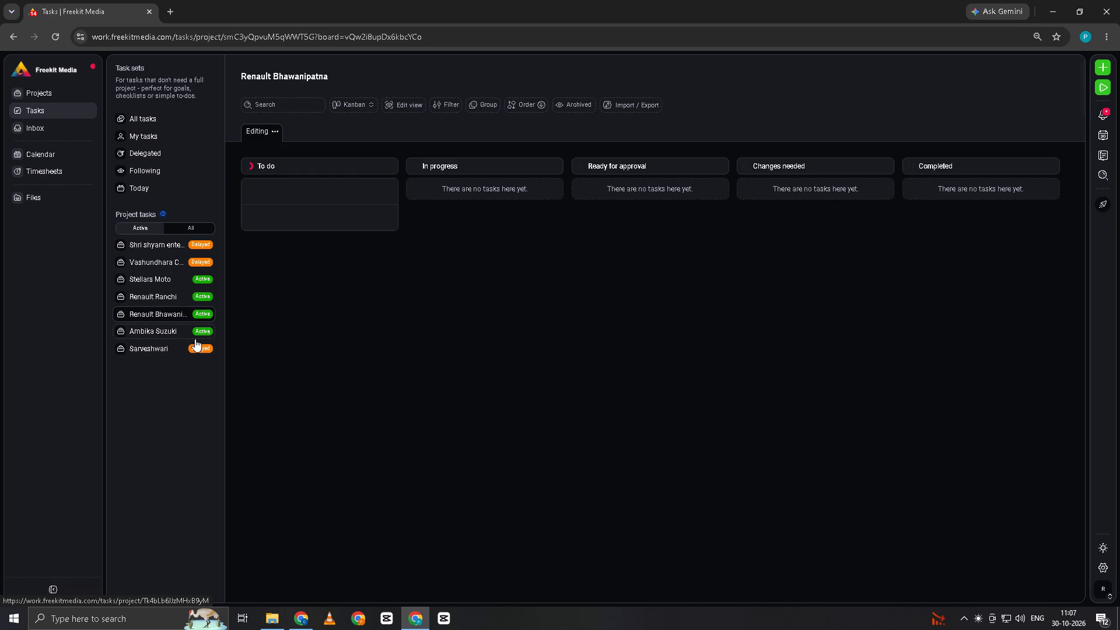
pyautogui.click(316, 215)
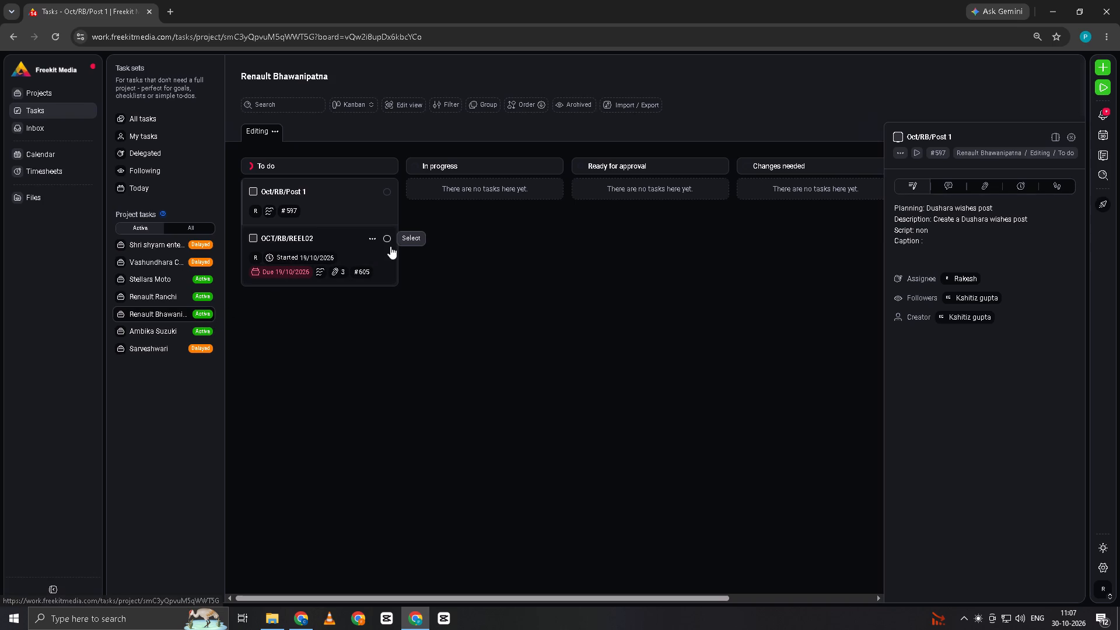
pyautogui.click(368, 260)
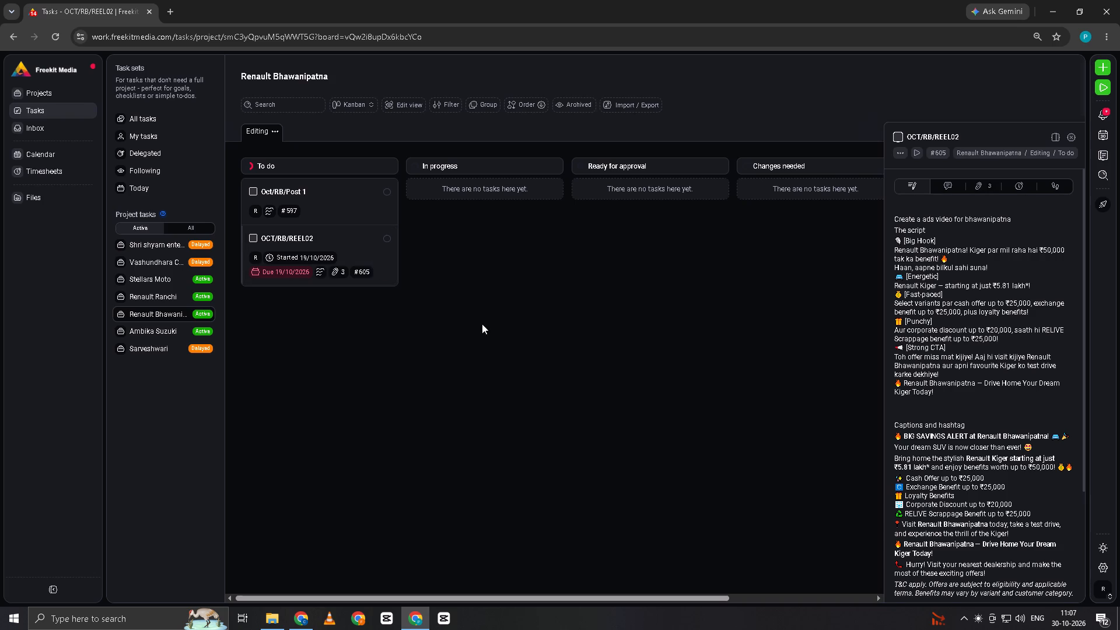
pyautogui.scroll(-2, 925, 408)
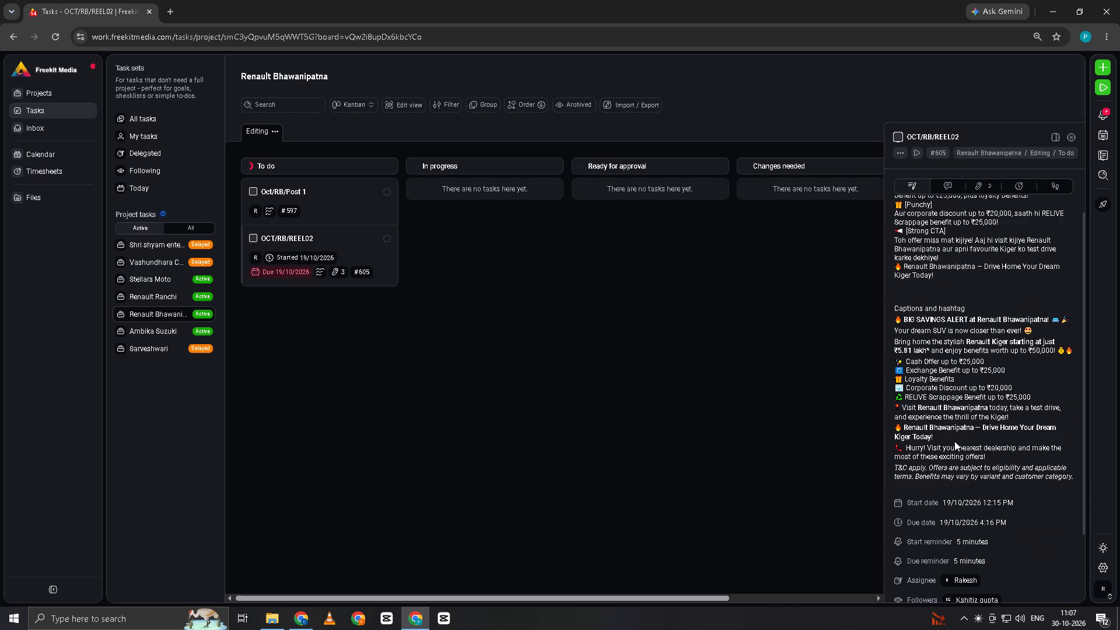
pyautogui.scroll(3, 947, 438)
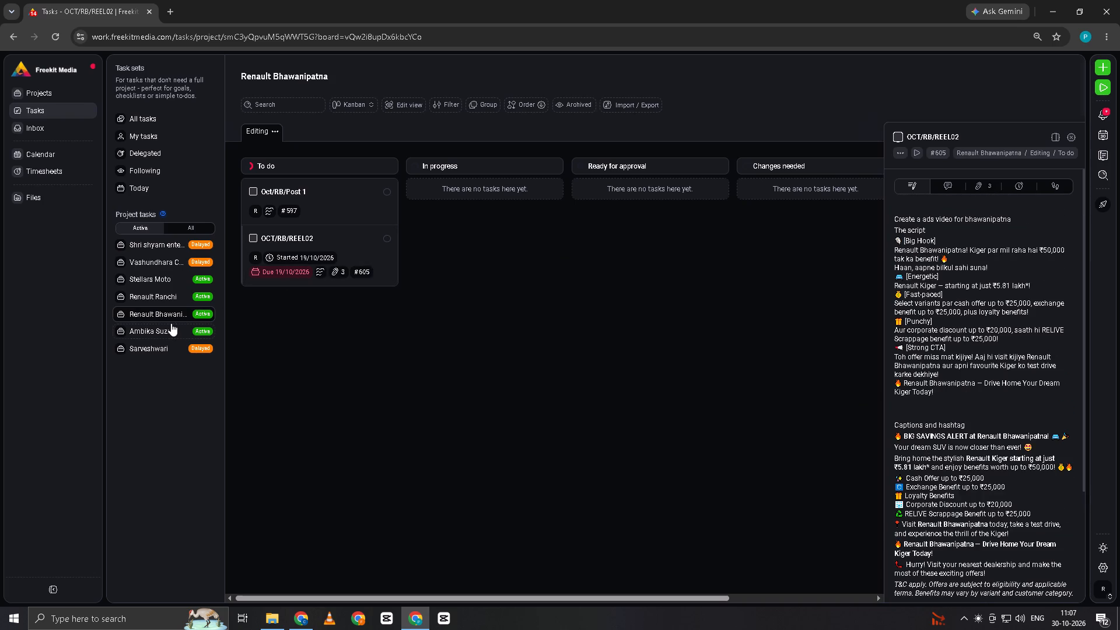
pyautogui.click(171, 323)
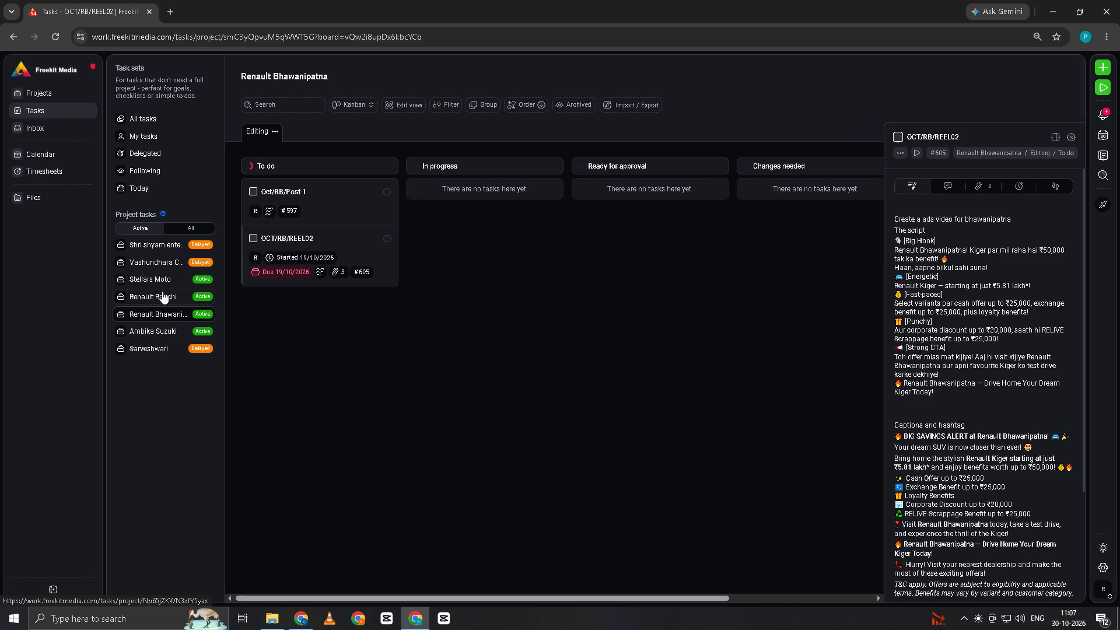
pyautogui.click(162, 291)
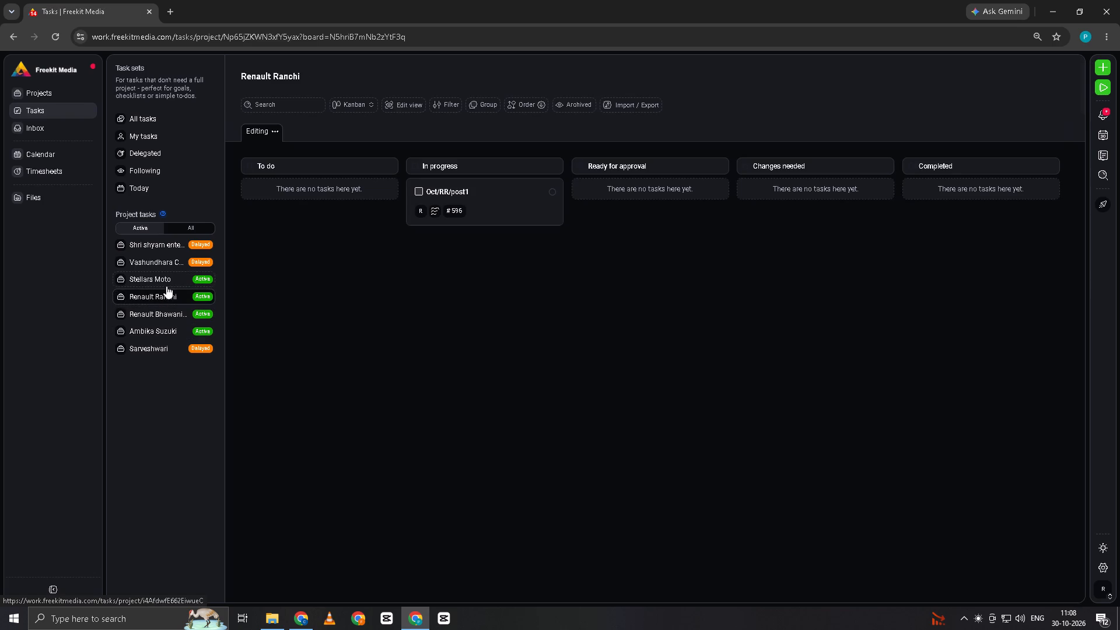
# Examine the Stellars Moto board and the Planned tasks in the Content Pipeline of the Shri shyam enterprises board.
pyautogui.click(169, 276)
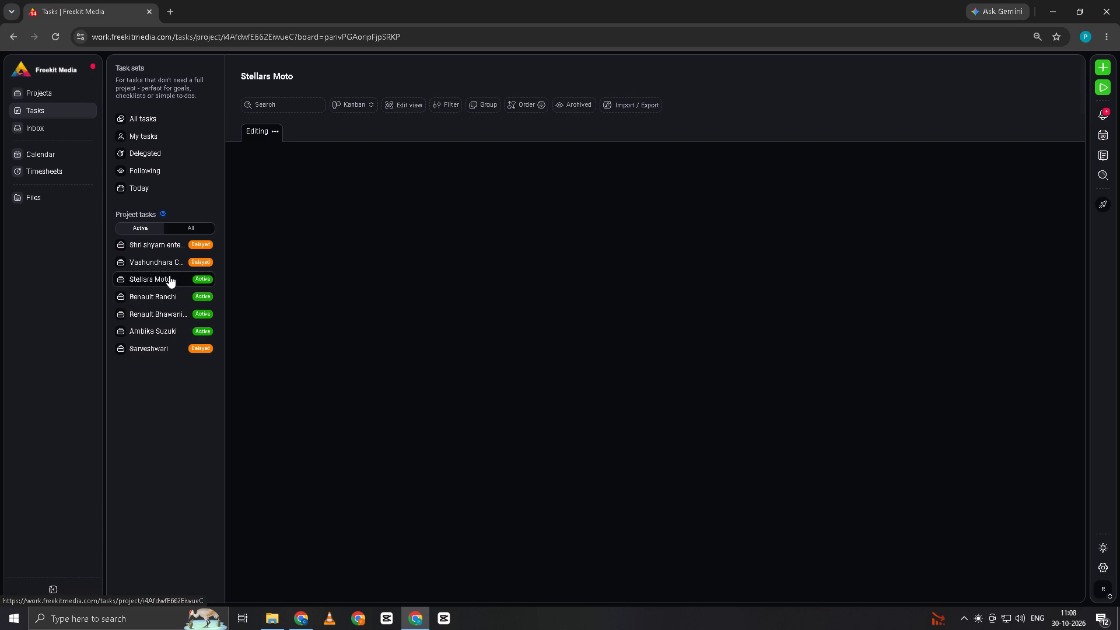
pyautogui.click(165, 254)
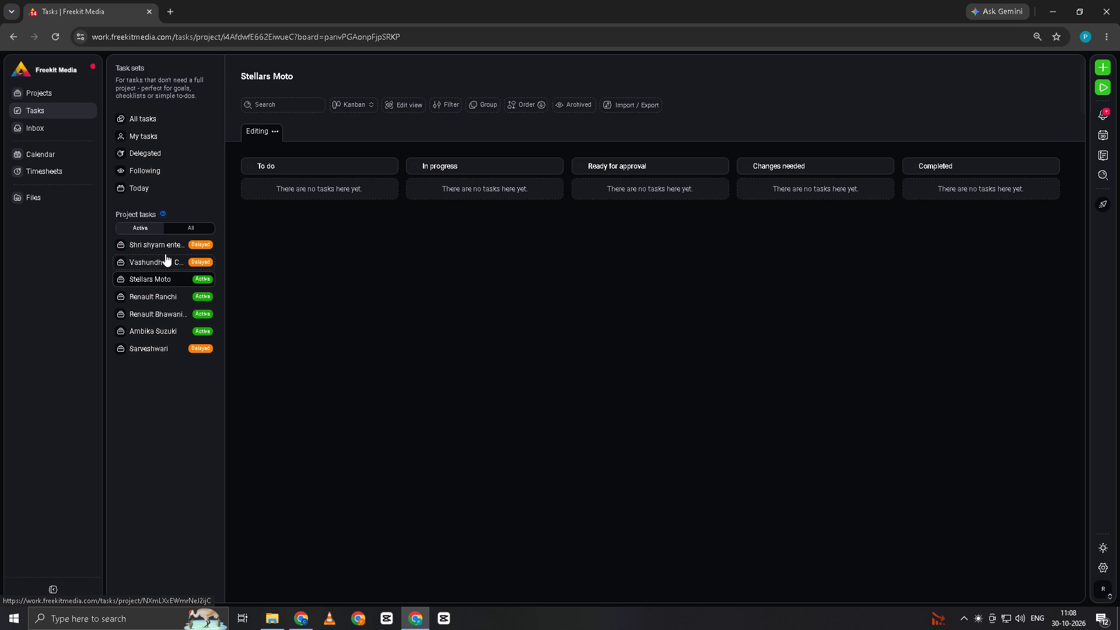
pyautogui.click(175, 244)
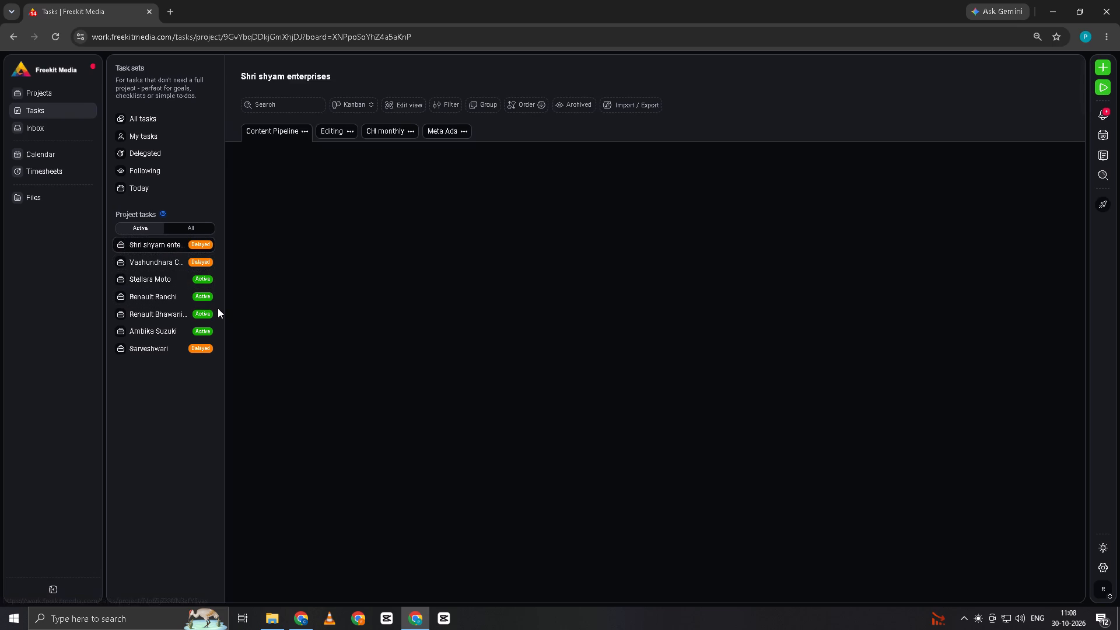
pyautogui.scroll(-4, 313, 341)
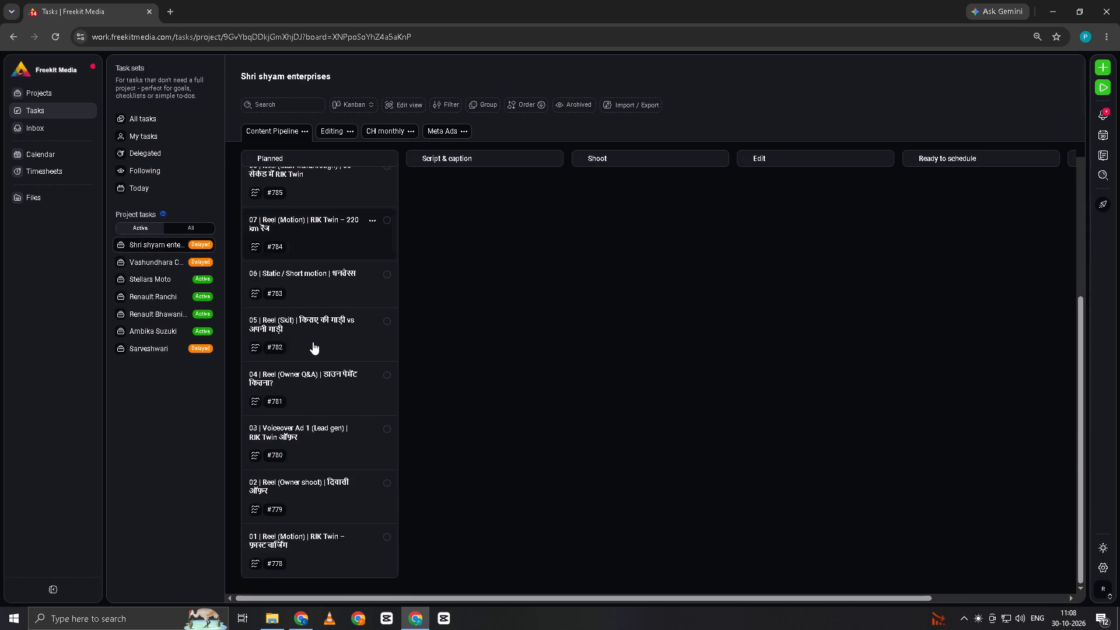
pyautogui.scroll(-3, 313, 349)
pyautogui.scroll(-4, 348, 408)
pyautogui.scroll(5, 338, 247)
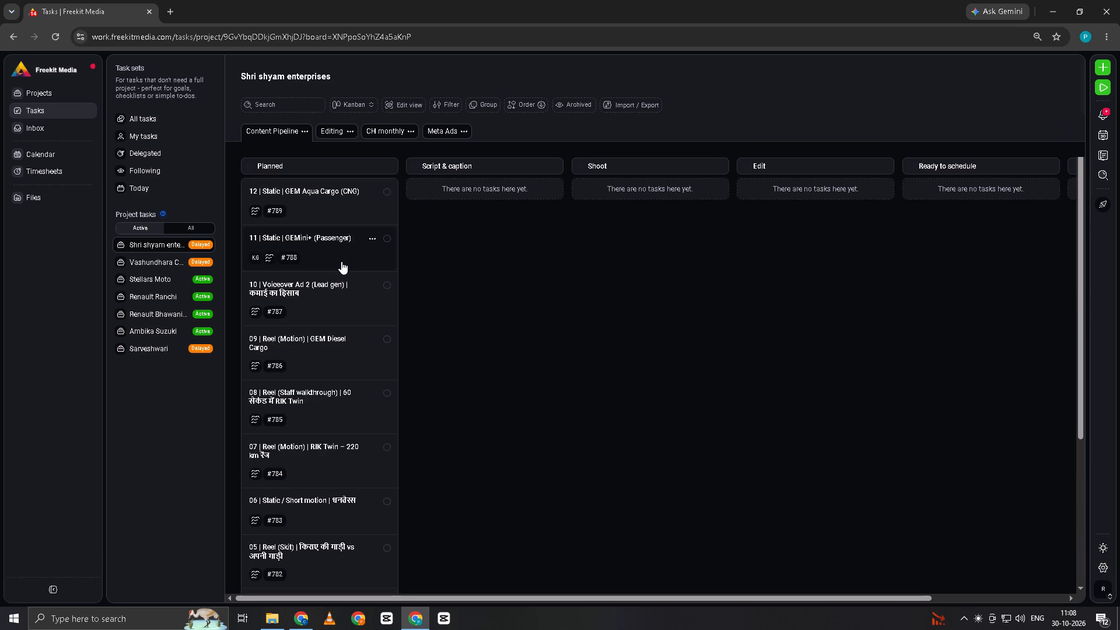
pyautogui.scroll(3, 341, 261)
pyautogui.scroll(1, 327, 330)
pyautogui.scroll(-4, 327, 330)
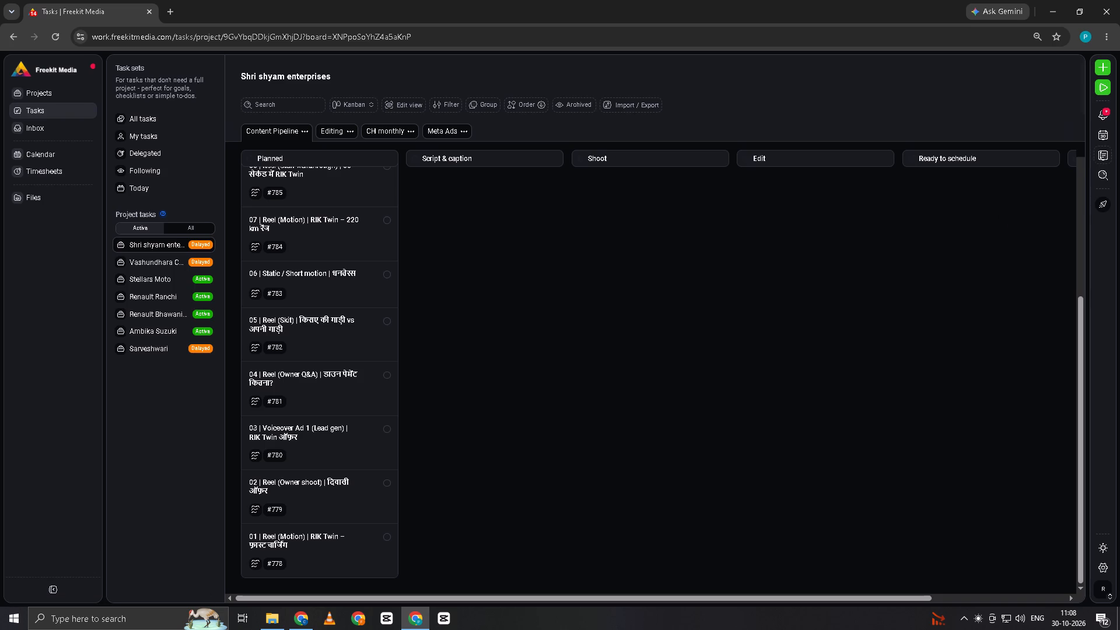
# Open the notifications list to review recent task assignments and updates.
pyautogui.click(1101, 110)
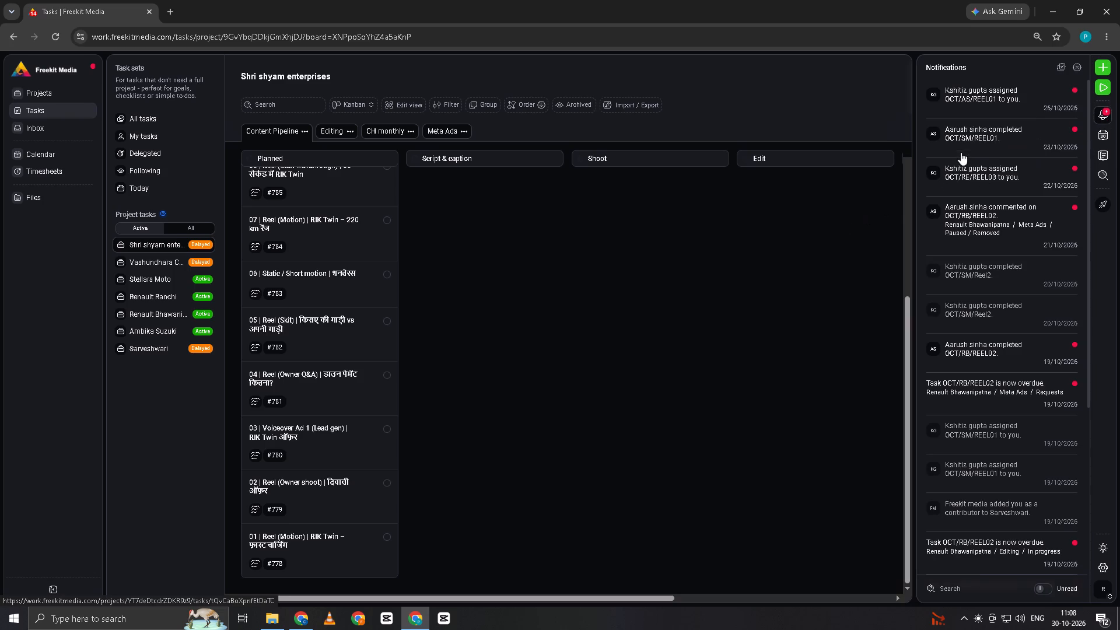
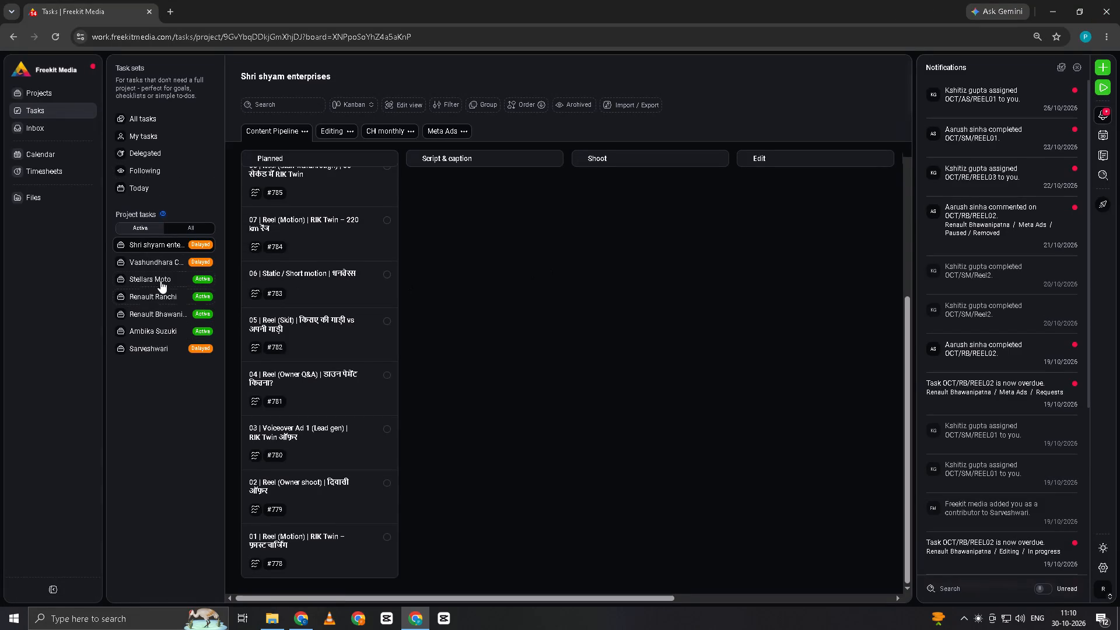
pyautogui.click(165, 350)
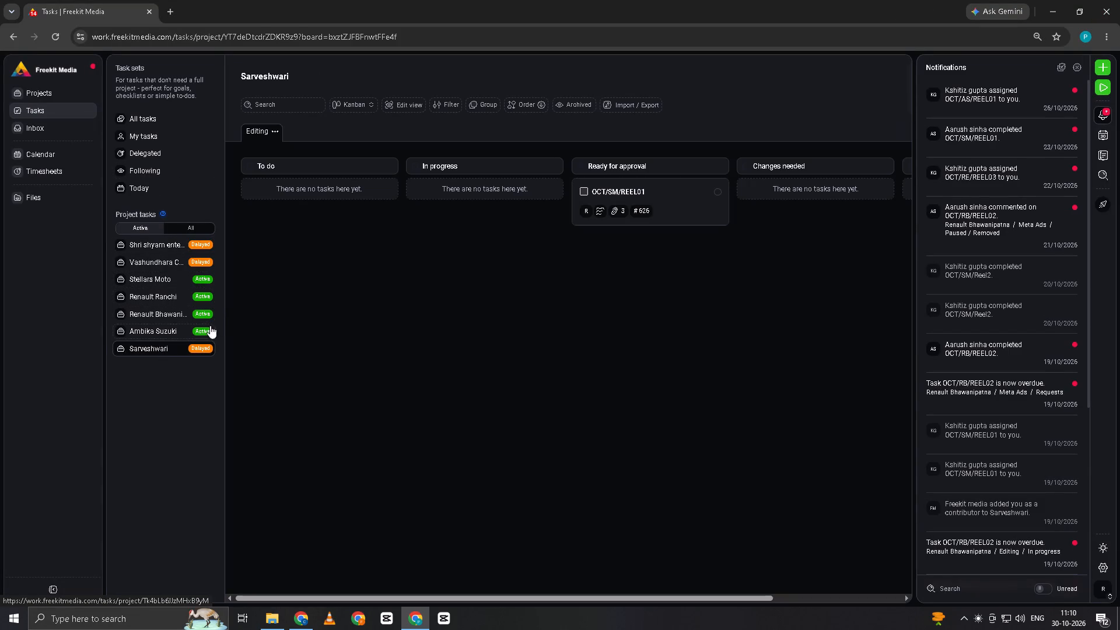
pyautogui.click(166, 332)
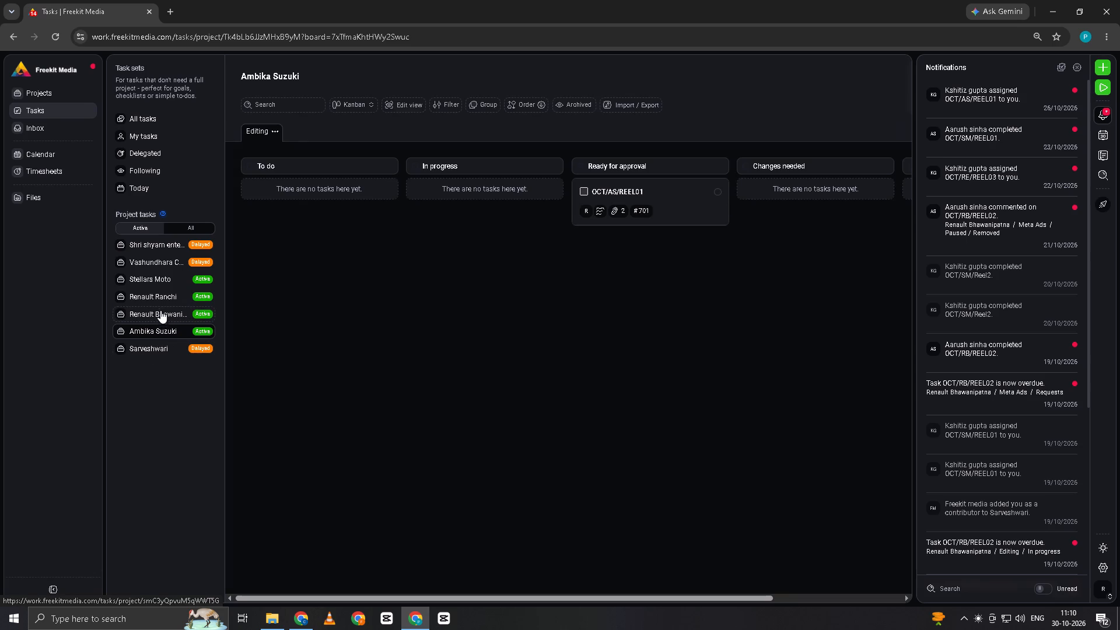
# Examine the details of Oct/RB/Post 1 and the script, captions and dates of OCT/RB/REEL02 under Renault Bhawanipatna.
pyautogui.click(160, 308)
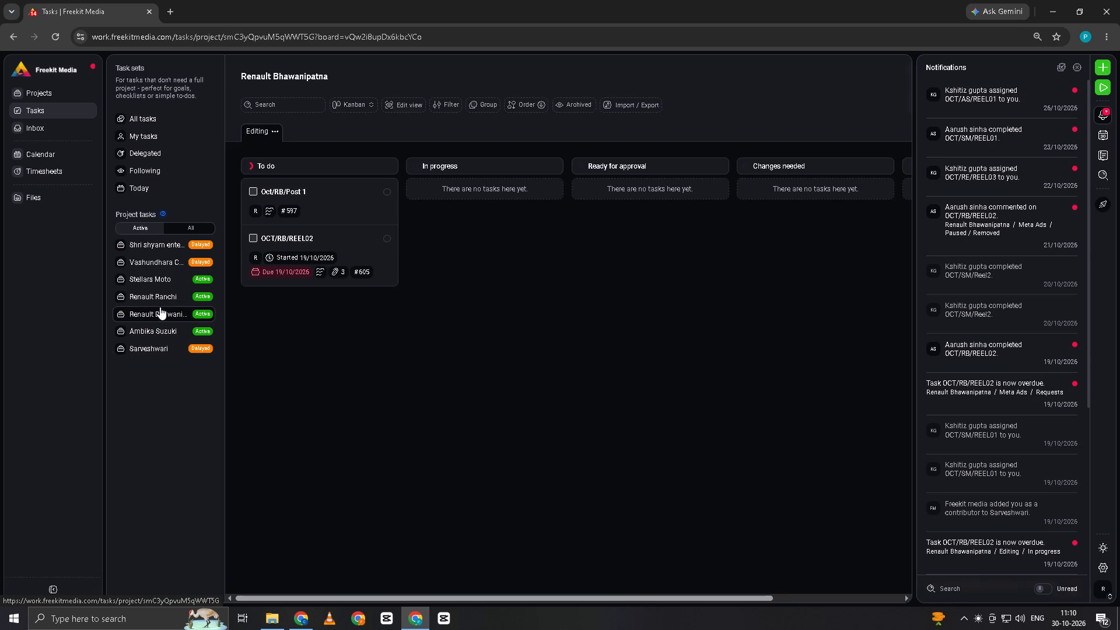
pyautogui.click(324, 202)
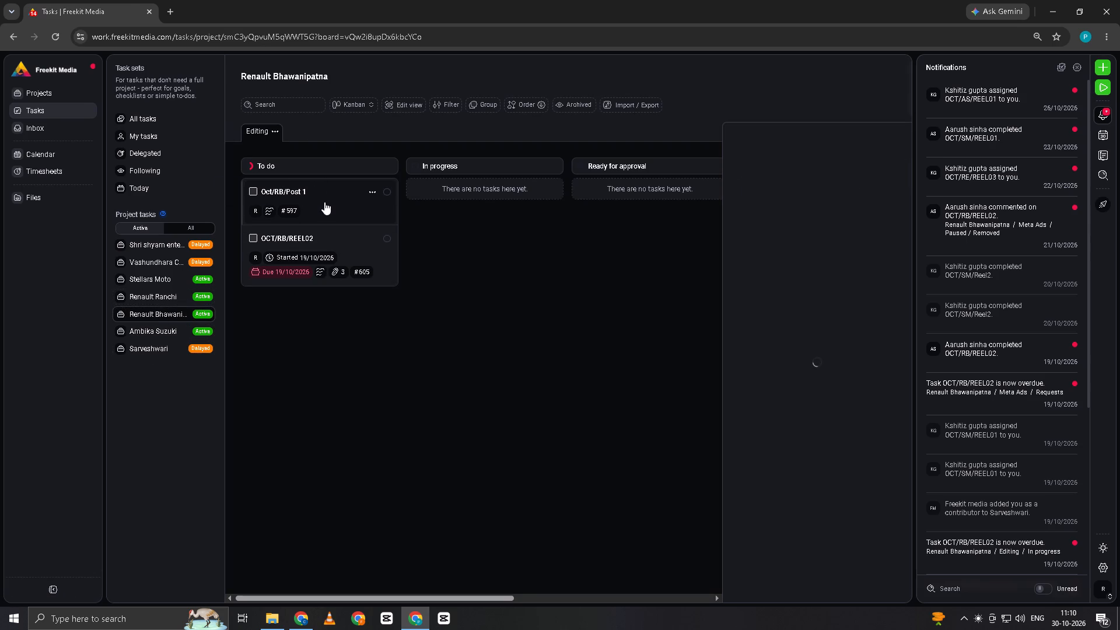
pyautogui.click(343, 245)
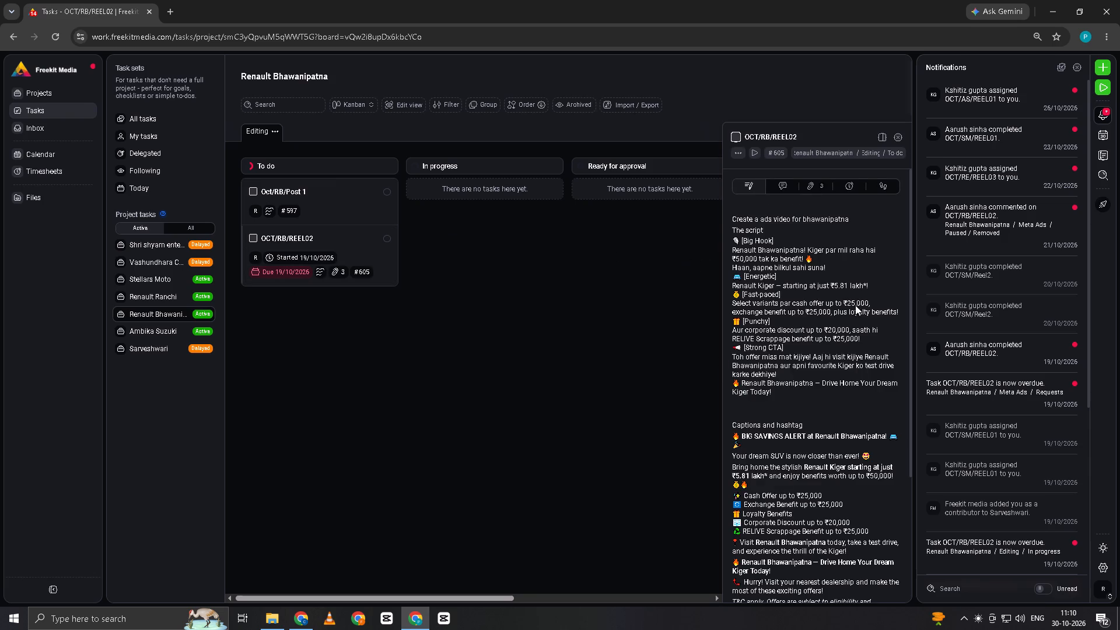
pyautogui.scroll(-8, 871, 312)
pyautogui.scroll(2, 792, 328)
pyautogui.scroll(-2, 792, 328)
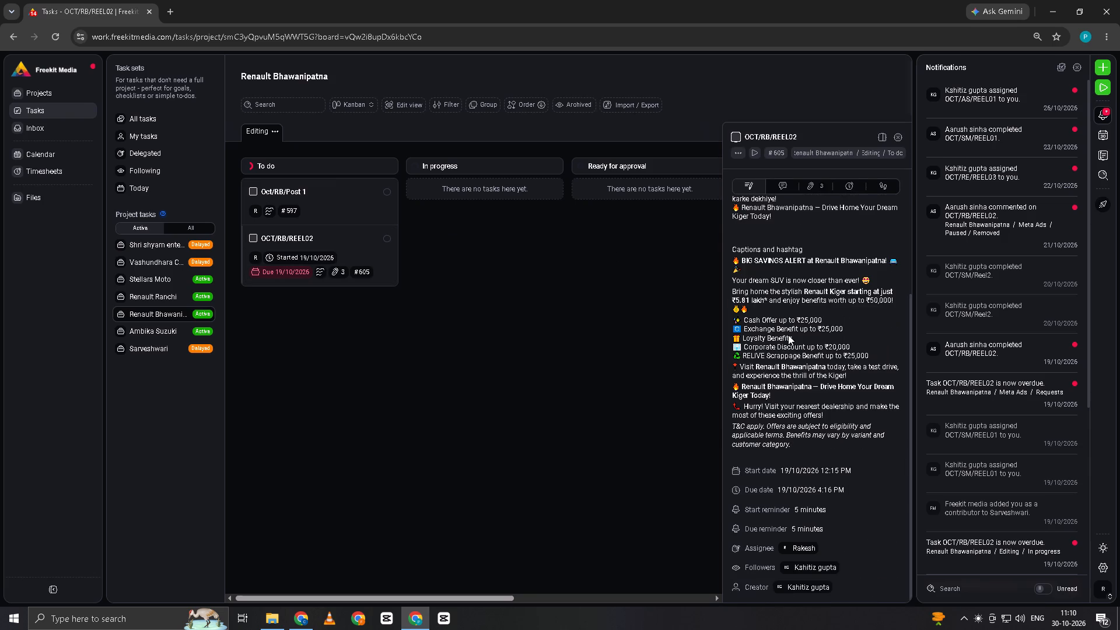
# Finish reading the OCT/RB/REEL02 details, check the Renault Ranchi board's tasks, and open the Stellars Moto board.
pyautogui.scroll(-1, 788, 335)
pyautogui.click(150, 297)
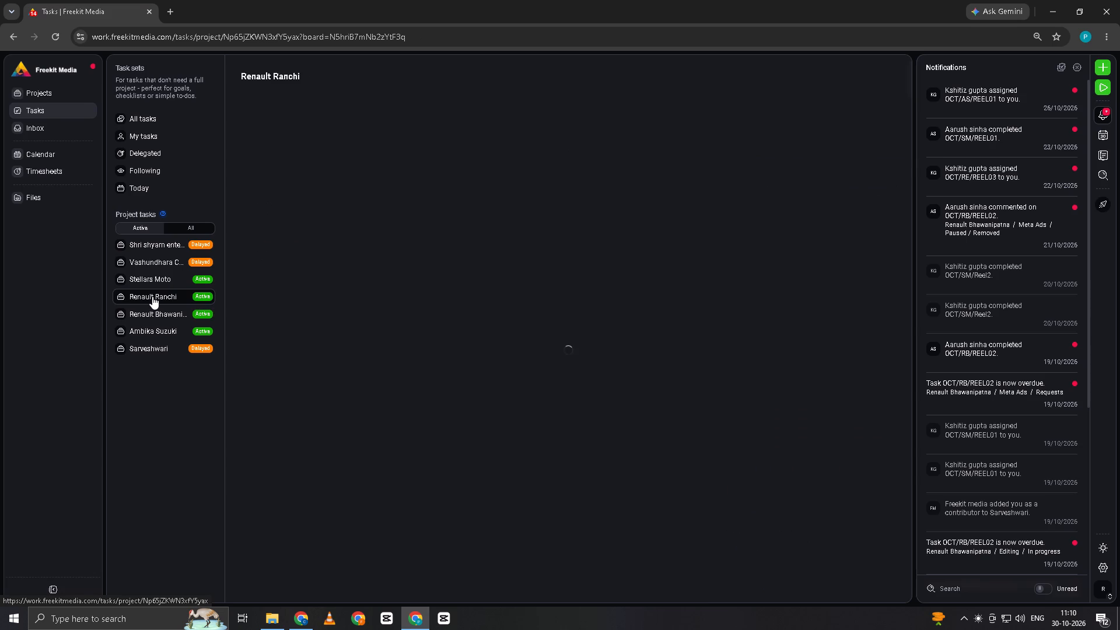
pyautogui.click(164, 285)
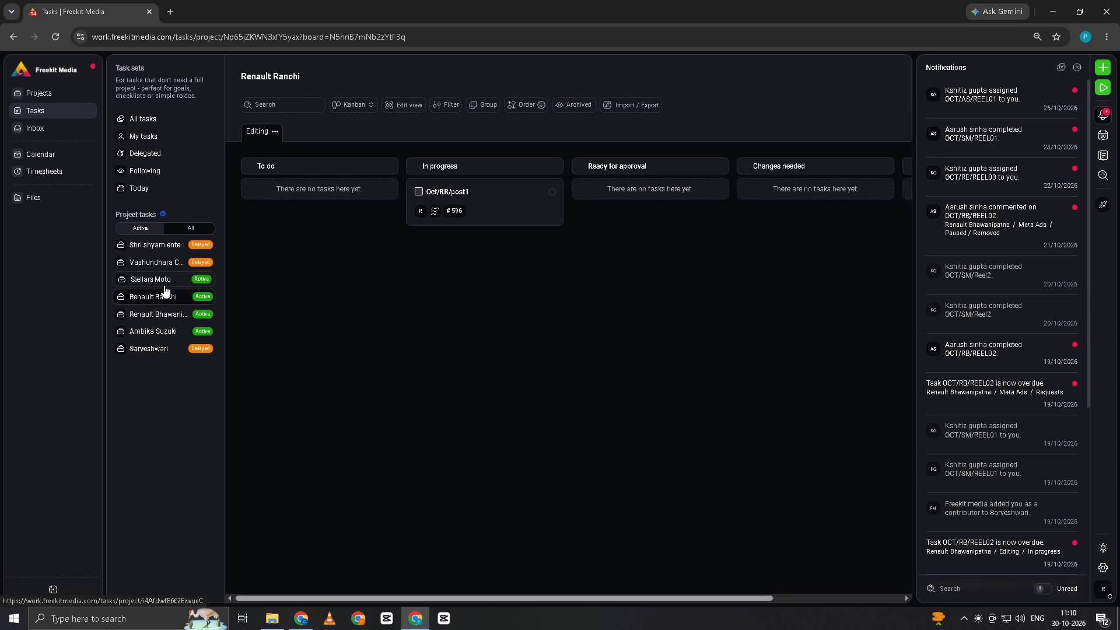